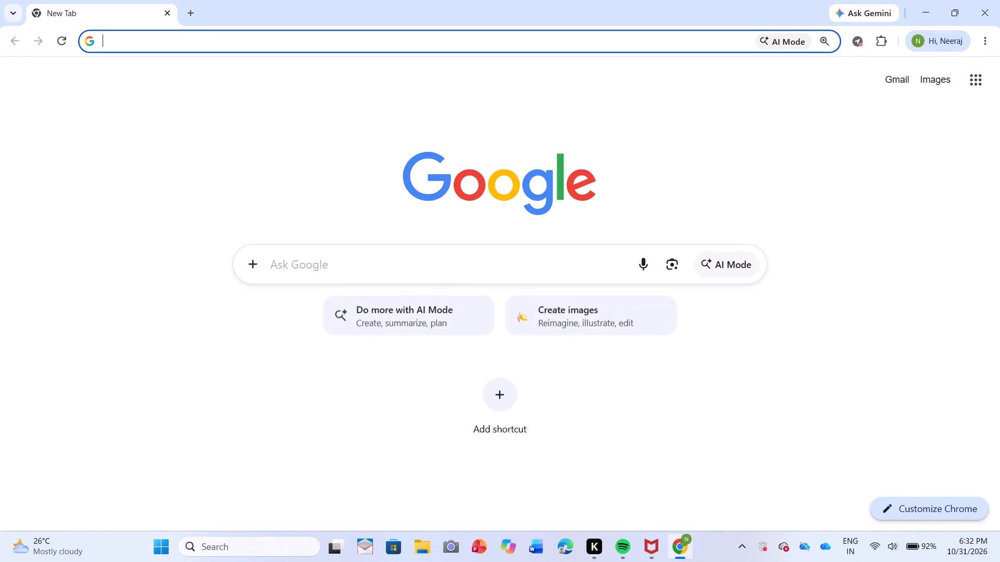
Open the Google Drive folder "CS DS 5th sem Batch 2024" and keep a spare new tab beside it.
type("CS DS")
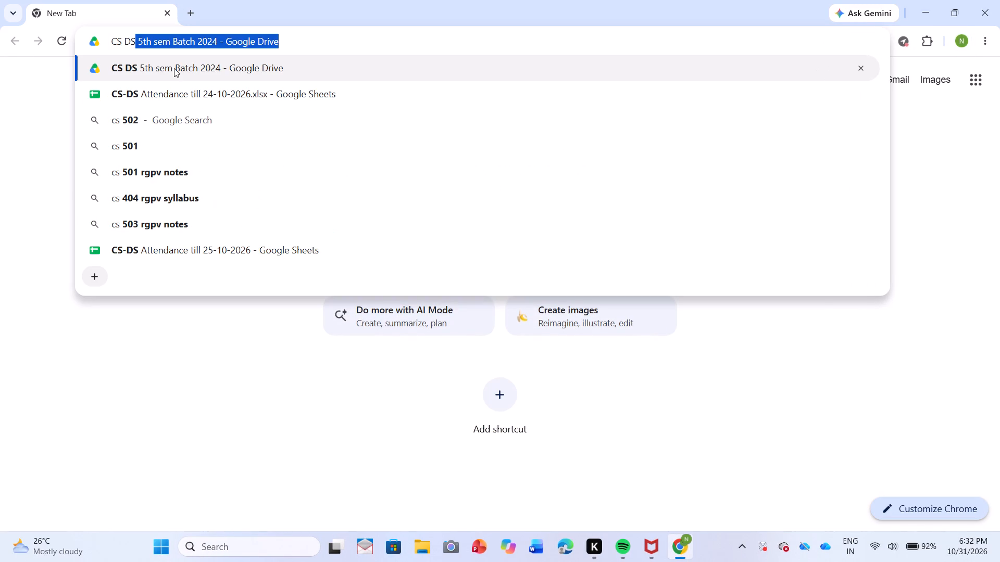
left_click(175, 71)
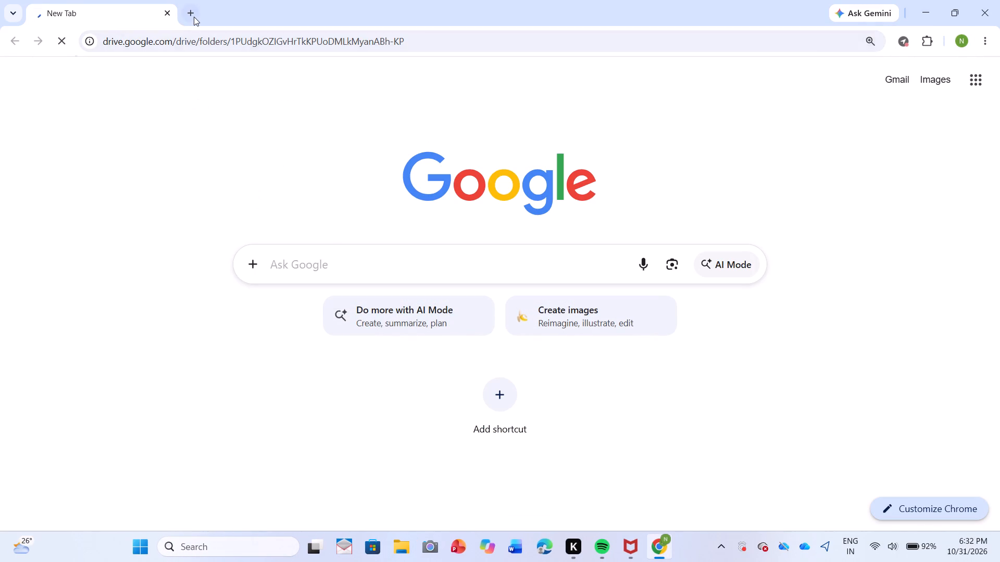
left_click(194, 17)
left_click(179, 49)
left_click(114, 8)
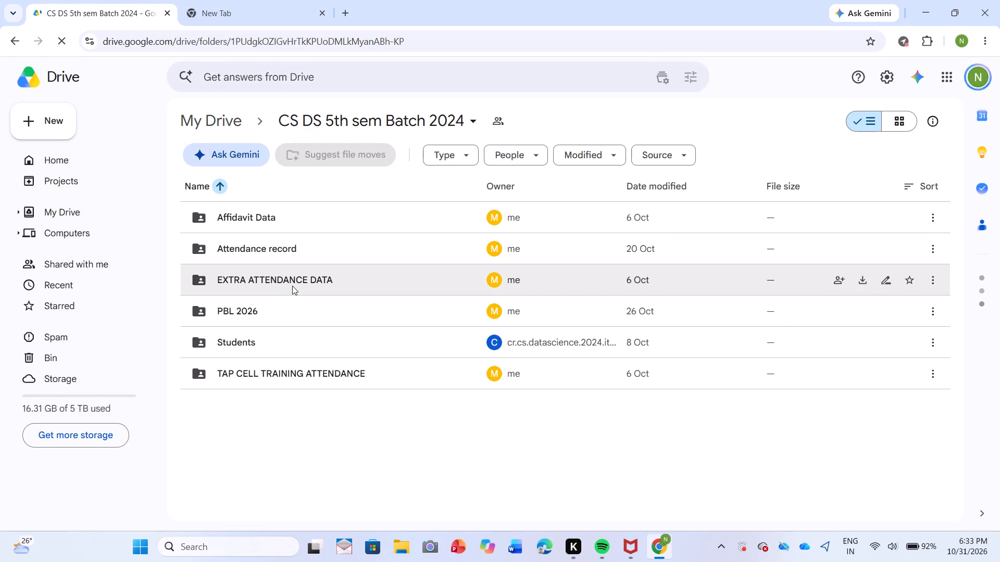
Open the "Extra Attendance Data 5th sem" spreadsheet from the nested EXTRA ATTENDANCE DATA folders and dismiss the signed-in account notice.
left_click(291, 285)
double_click(291, 285)
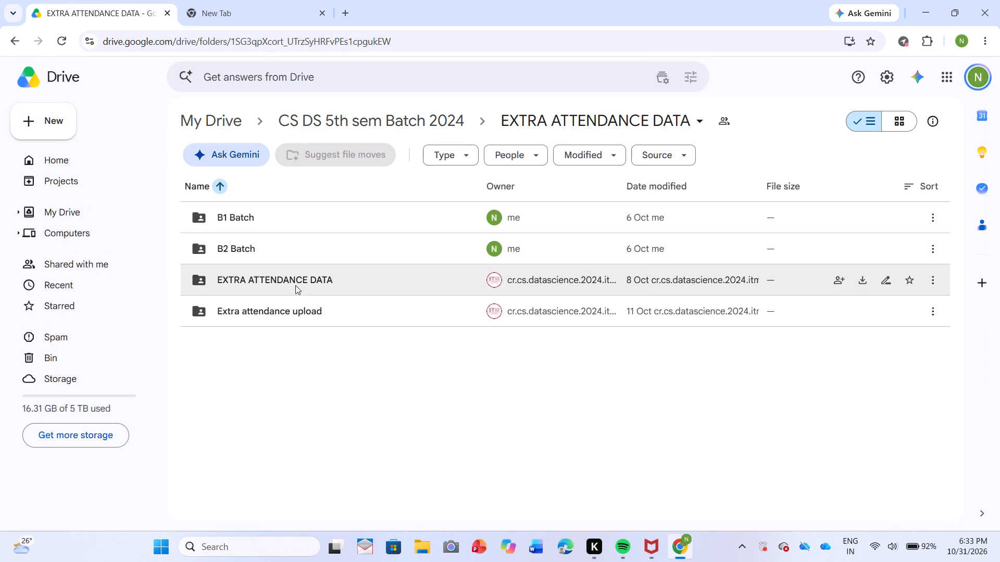
double_click(298, 283)
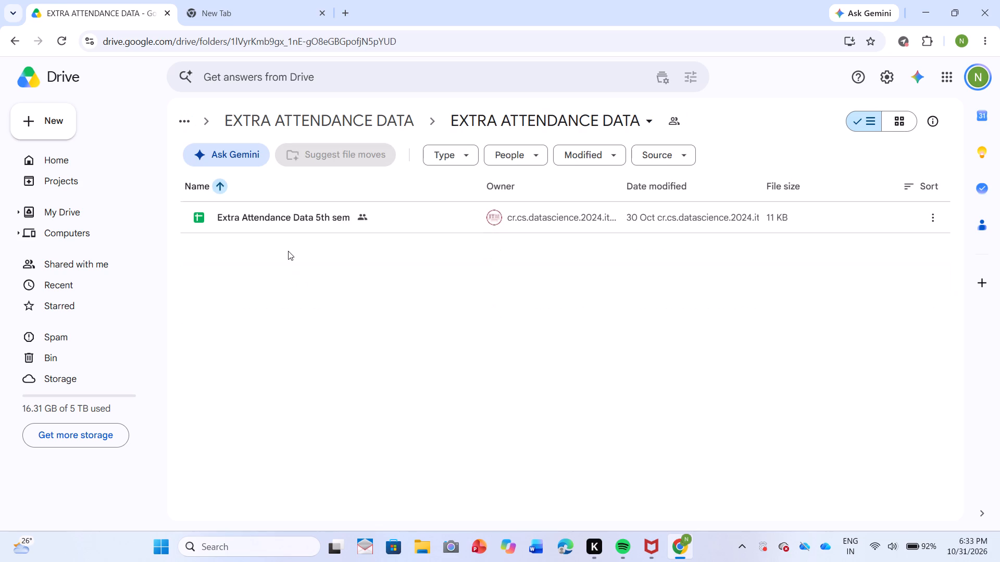
double_click(281, 216)
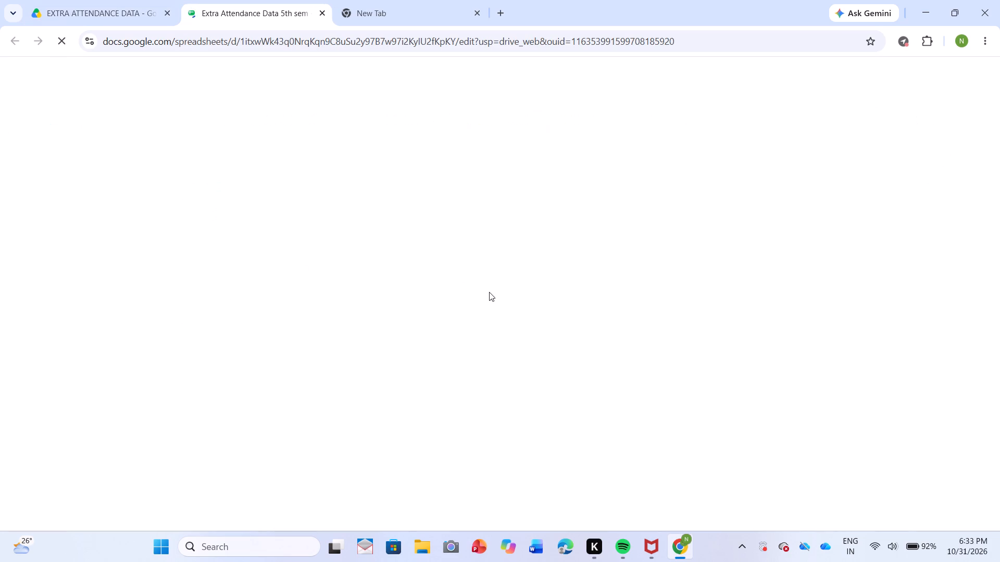
scroll(489, 292, "down", 5)
scroll(518, 415, "down", 4)
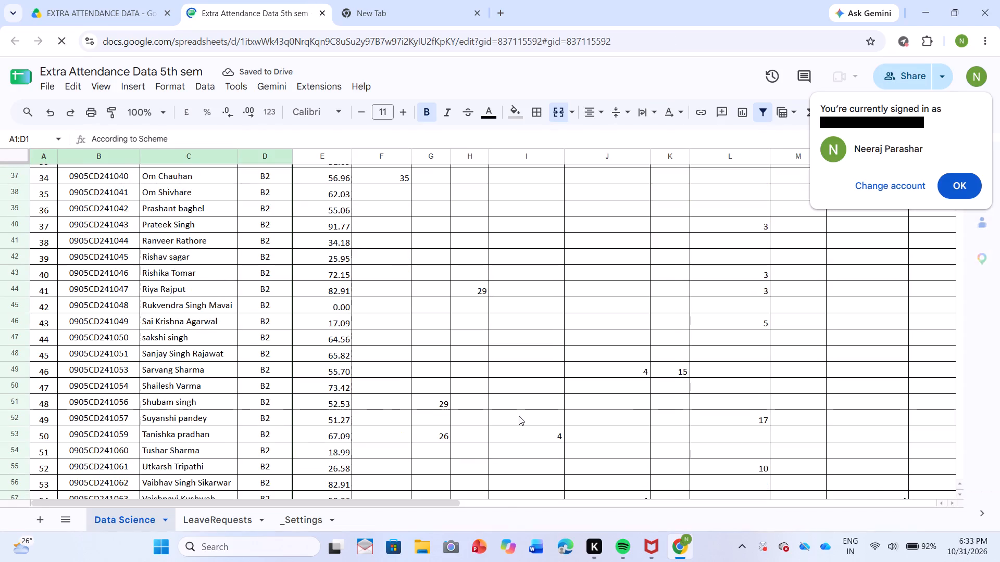
scroll(519, 416, "up", 1)
left_click(970, 182)
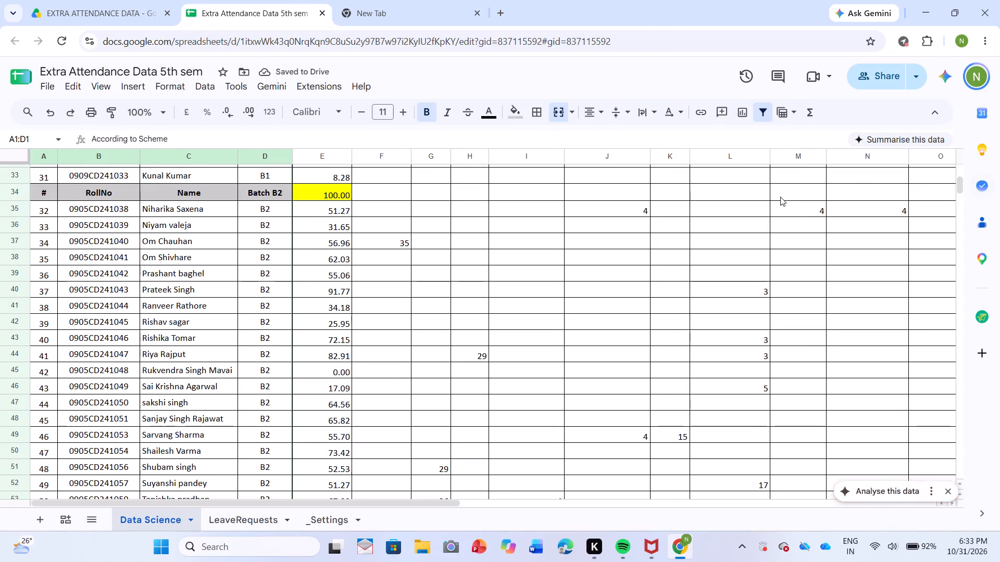
Set cell F37 on the Data Science sheet to 21.
left_click(380, 245)
type("21")
key("Right")
Enter extra attendance in row 37: 4 in columns M and N, and 3 in columns O and Q.
scroll(512, 311, "left", 1)
left_click(556, 239)
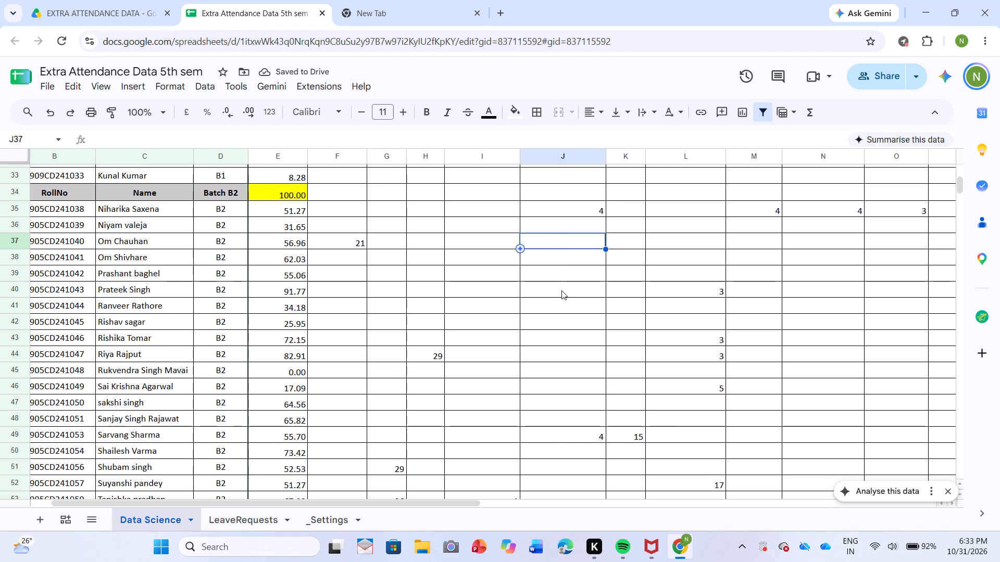
scroll(562, 301, "up", 13)
scroll(562, 301, "down", 9)
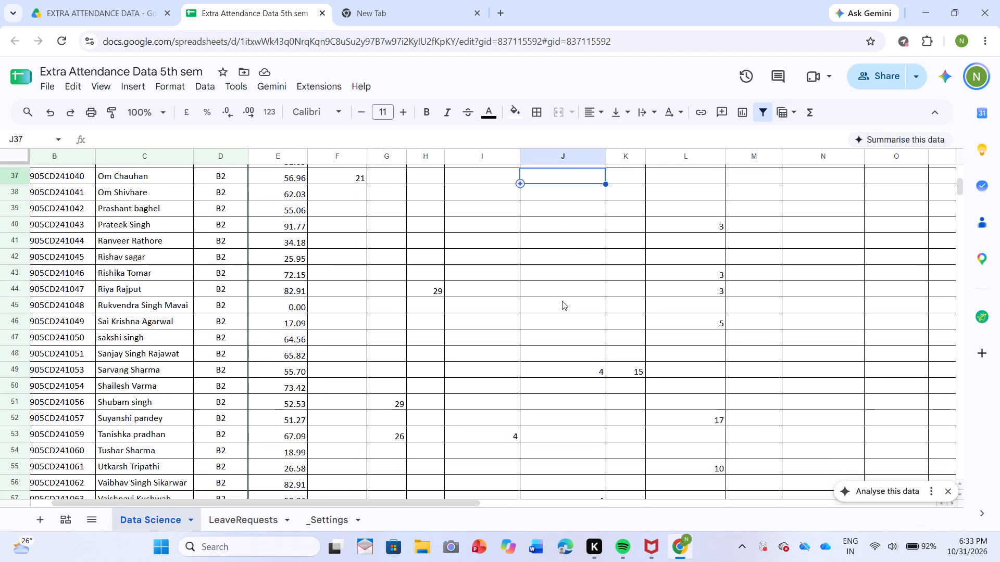
scroll(562, 301, "up", 1)
scroll(562, 301, "left", 1)
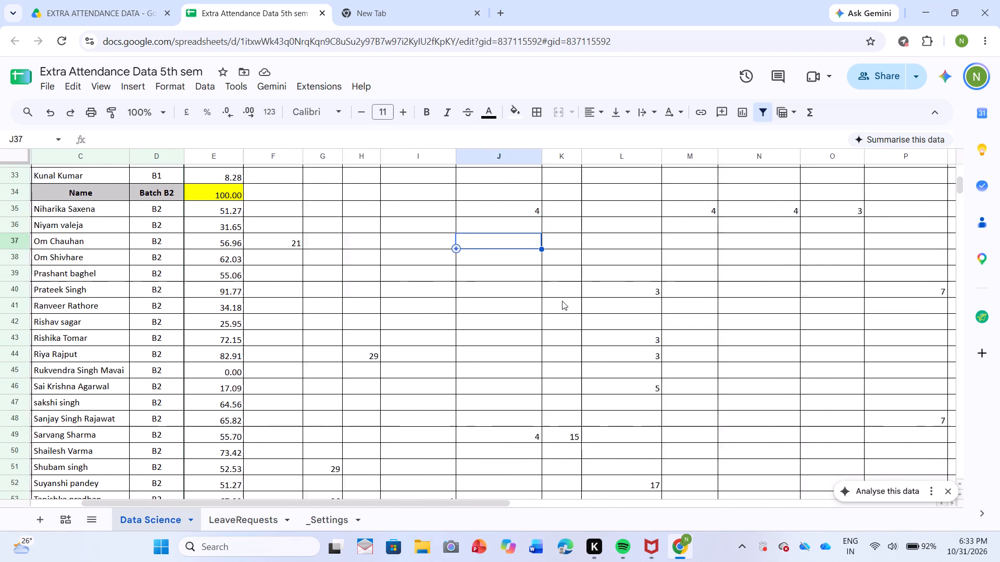
scroll(562, 301, "left", 1)
left_click(672, 248)
scroll(671, 250, "up", 8)
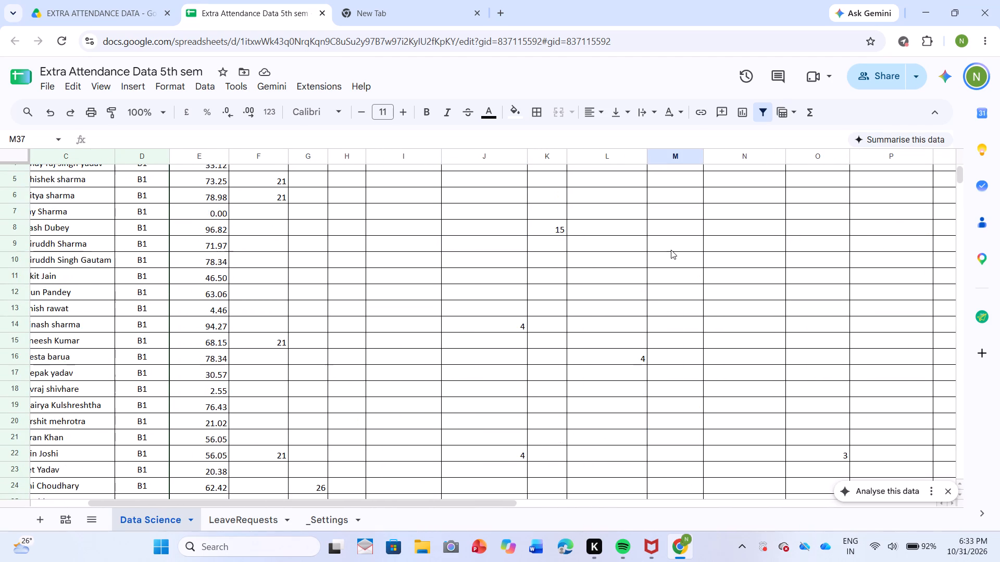
scroll(671, 250, "up", 1)
scroll(671, 250, "down", 5)
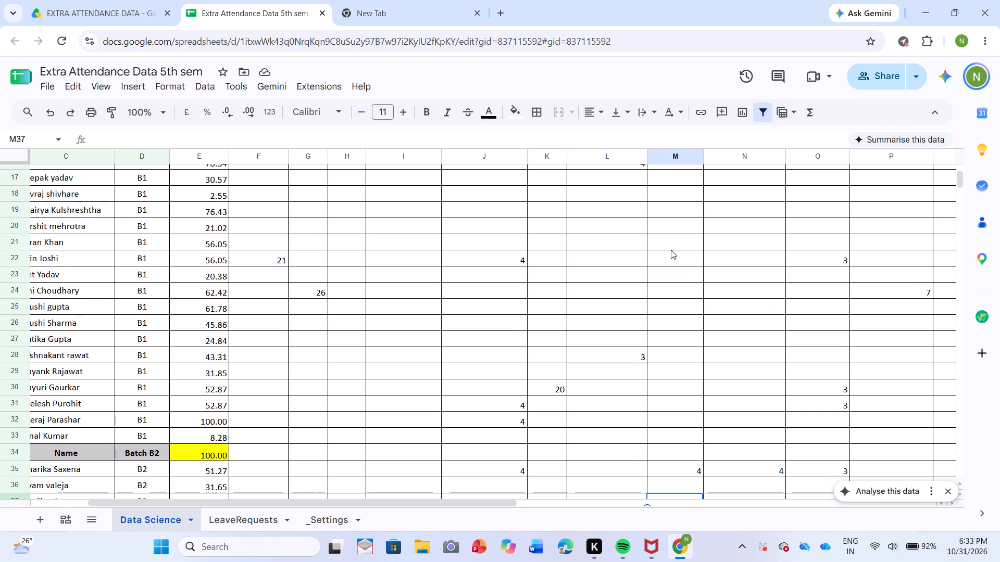
key("4")
key("Right")
key("4")
key("Right")
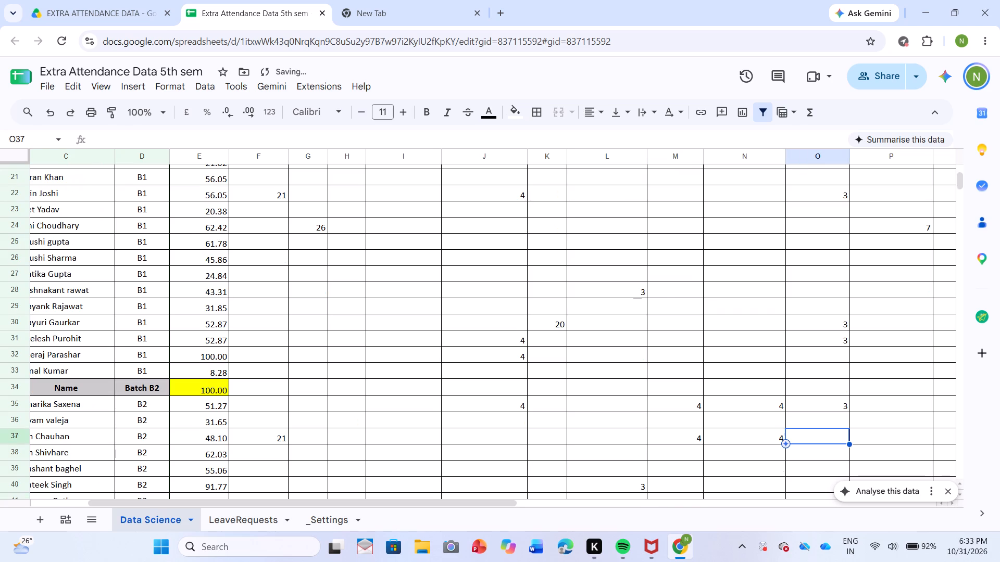
key("3")
key("Right")
scroll(671, 250, "left", 2)
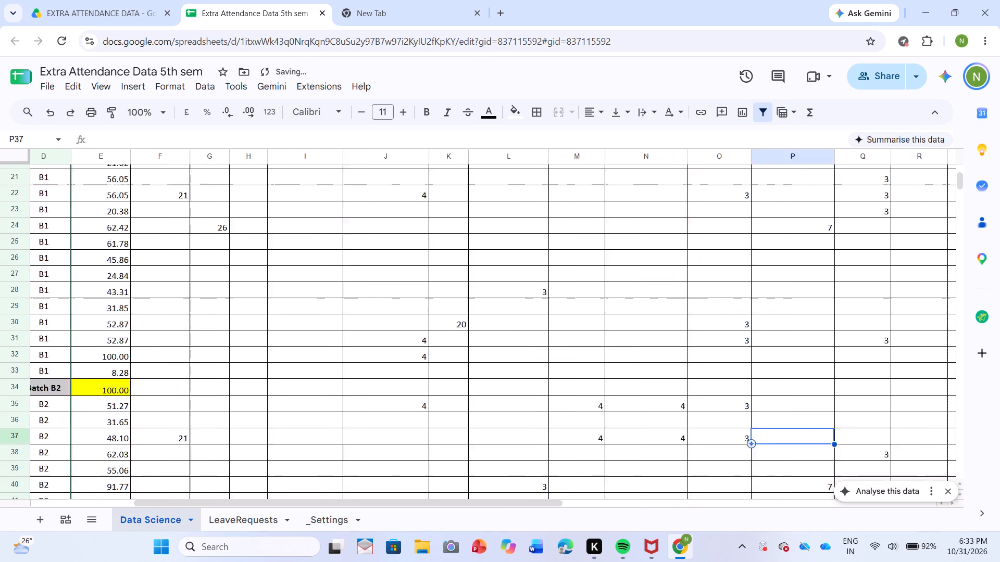
scroll(671, 250, "left", 2)
key("Right")
key("3")
key("Right")
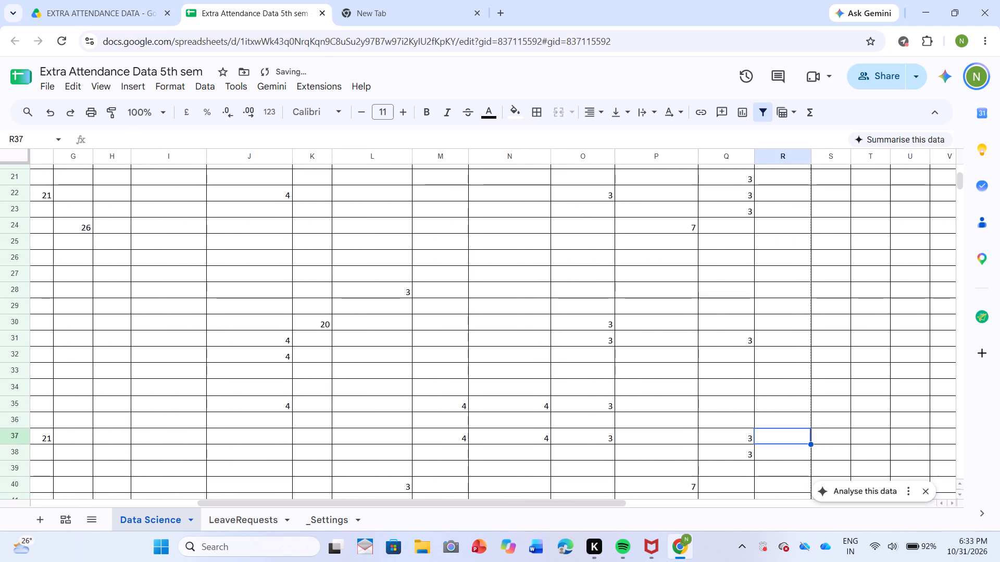
key("Left")
key("Left")
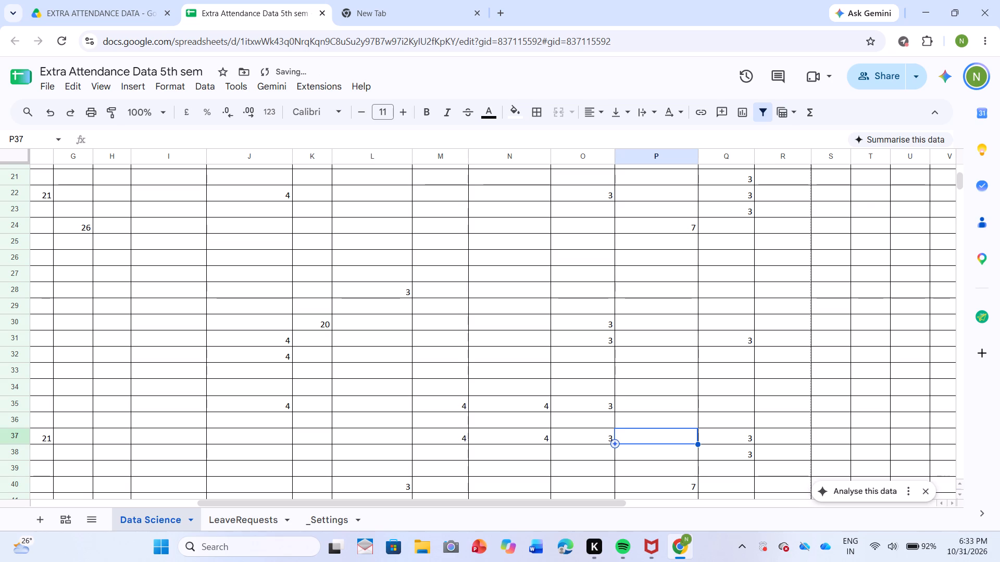
key("Right")
key("Right")
Compare the extra attendance entries of the other Batch B1 and B2 students with those in row 37.
scroll(681, 244, "up", 9)
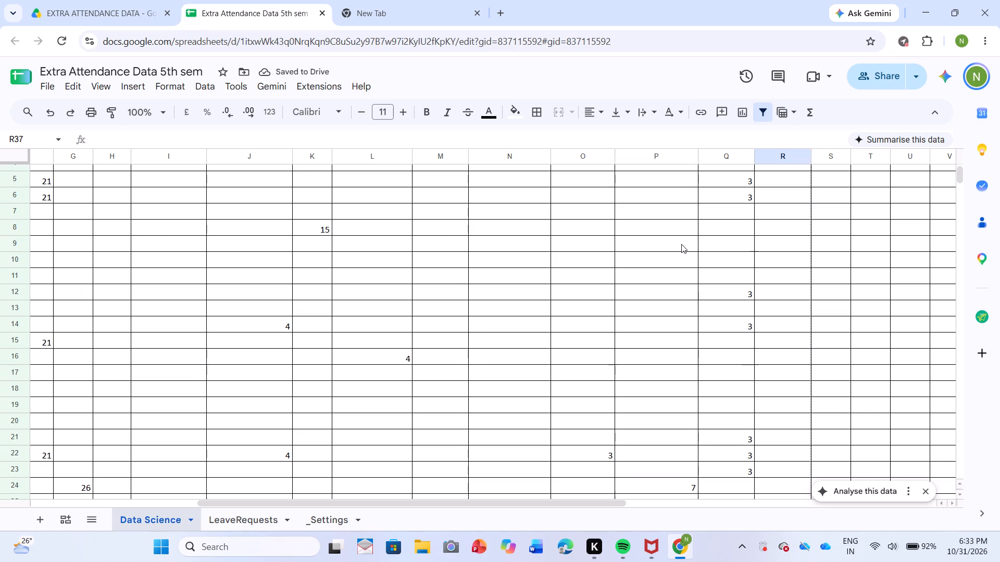
scroll(681, 244, "down", 9)
scroll(681, 244, "right", 4)
scroll(681, 244, "up", 2)
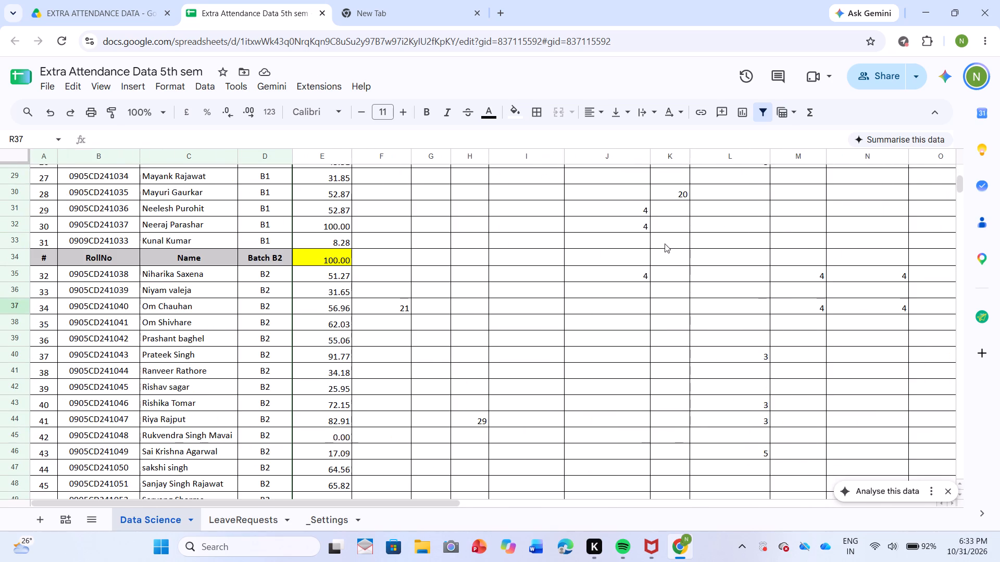
left_click(496, 373)
left_click(627, 372)
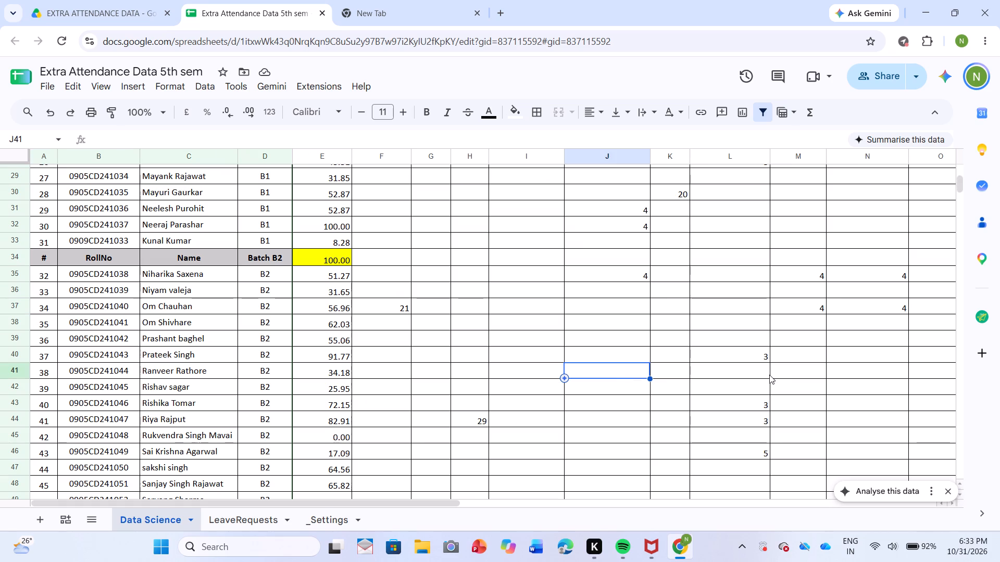
left_click(769, 375)
left_click(541, 321)
left_click(467, 328)
scroll(467, 328, "up", 8)
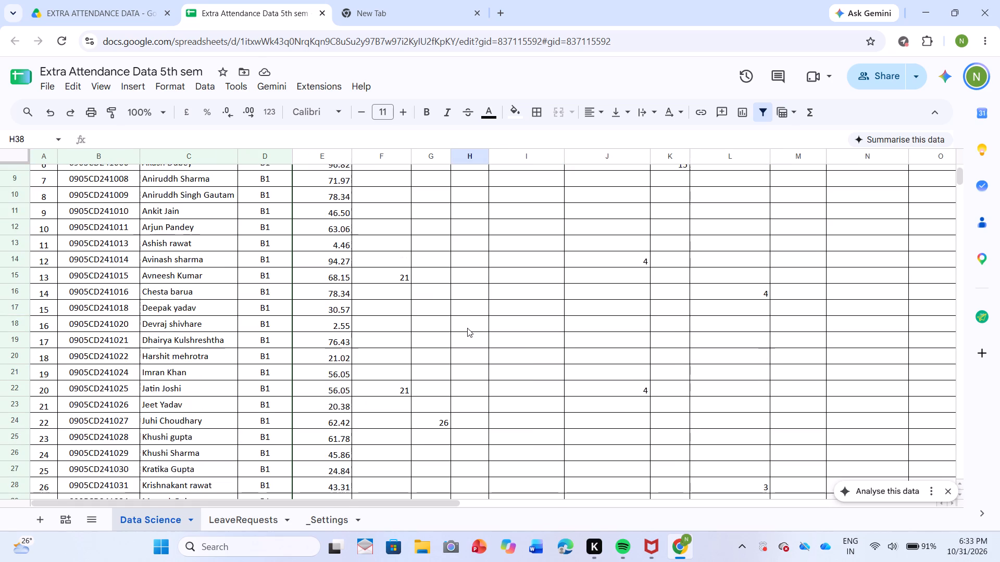
scroll(536, 337, "down", 6)
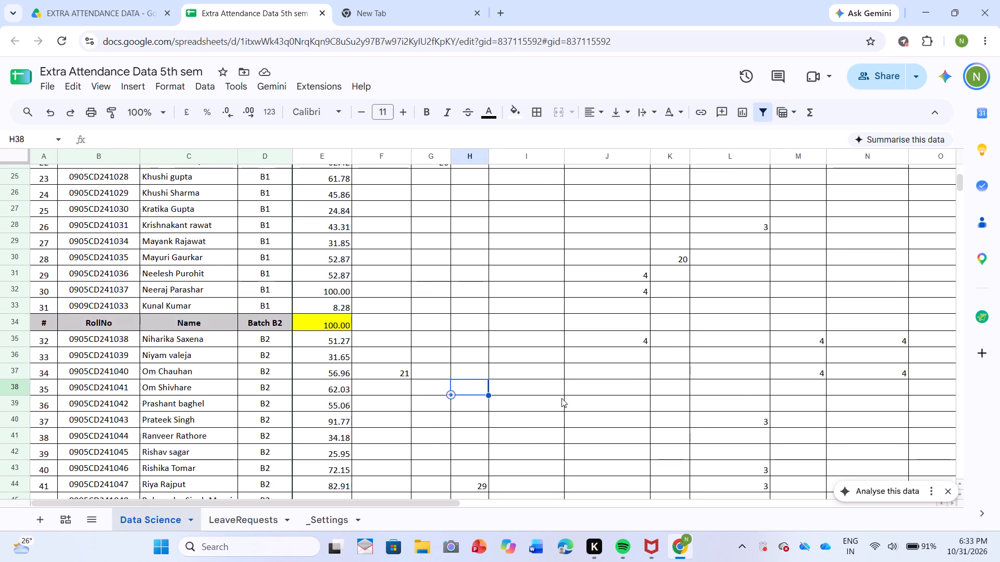
scroll(561, 398, "left", 4)
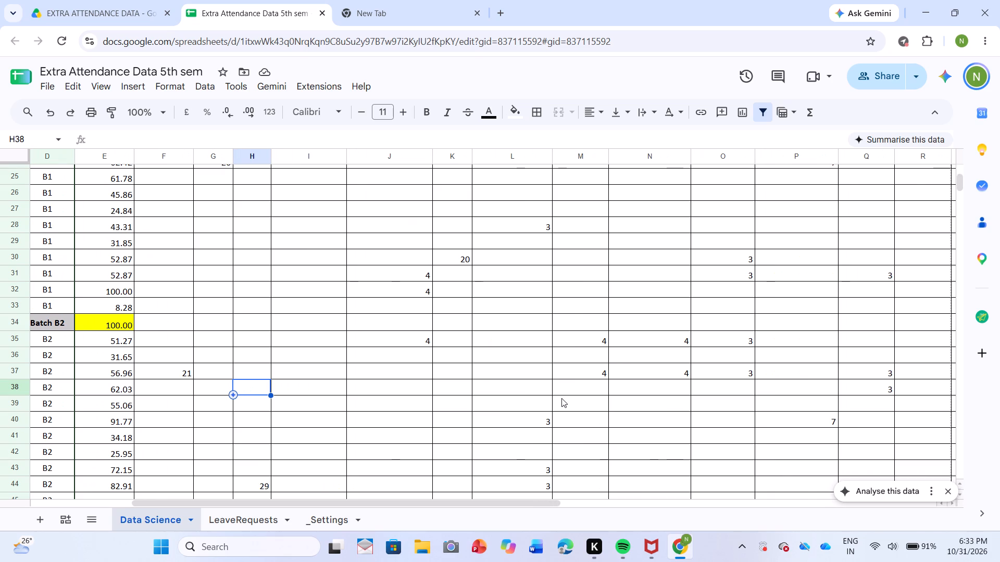
scroll(561, 398, "right", 1)
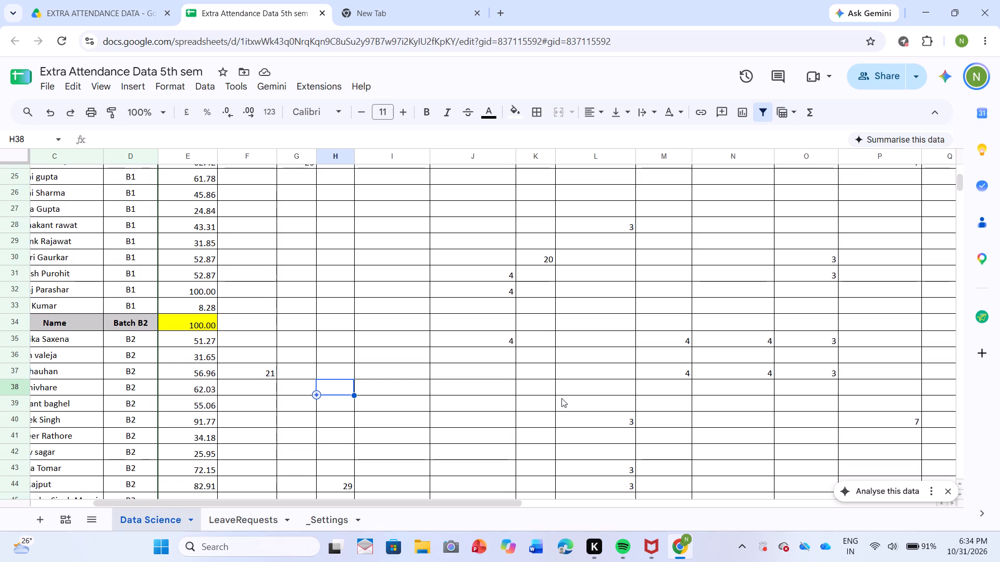
Check the row 37 entries cell by cell from column F through column Q.
left_click(418, 418)
left_click(344, 415)
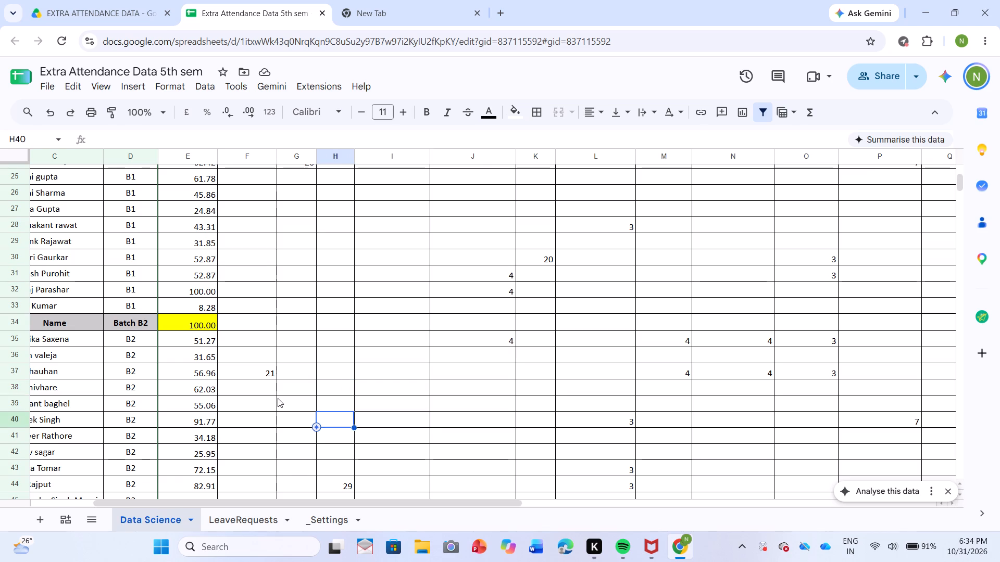
left_click(278, 397)
left_click(249, 380)
left_click(293, 377)
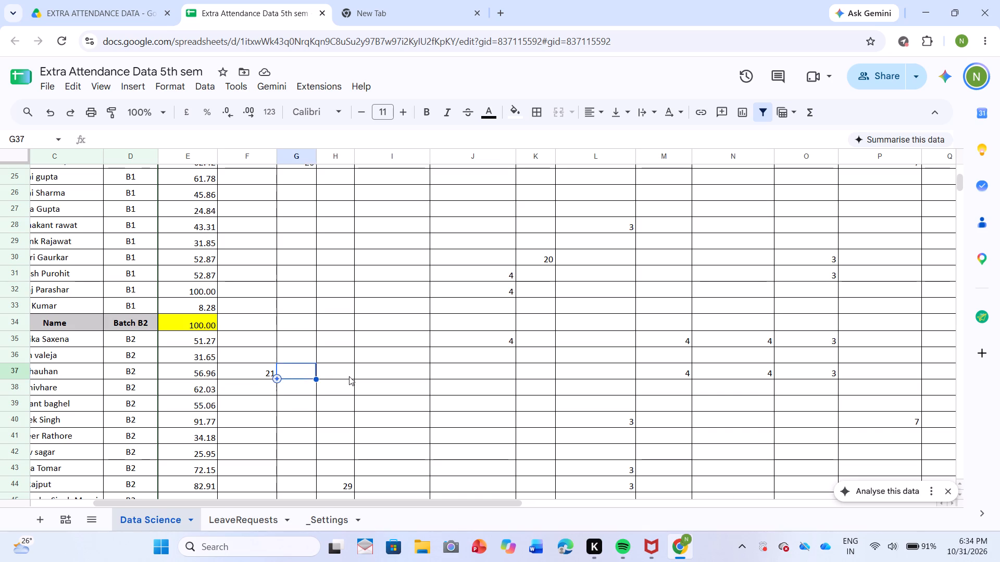
left_click(349, 376)
left_click(422, 376)
left_click(599, 372)
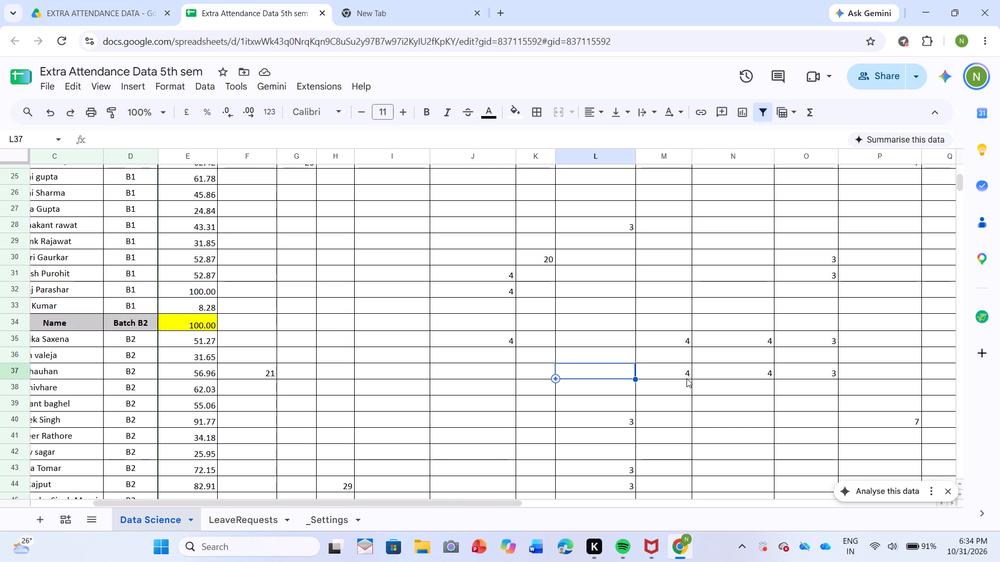
left_click(685, 378)
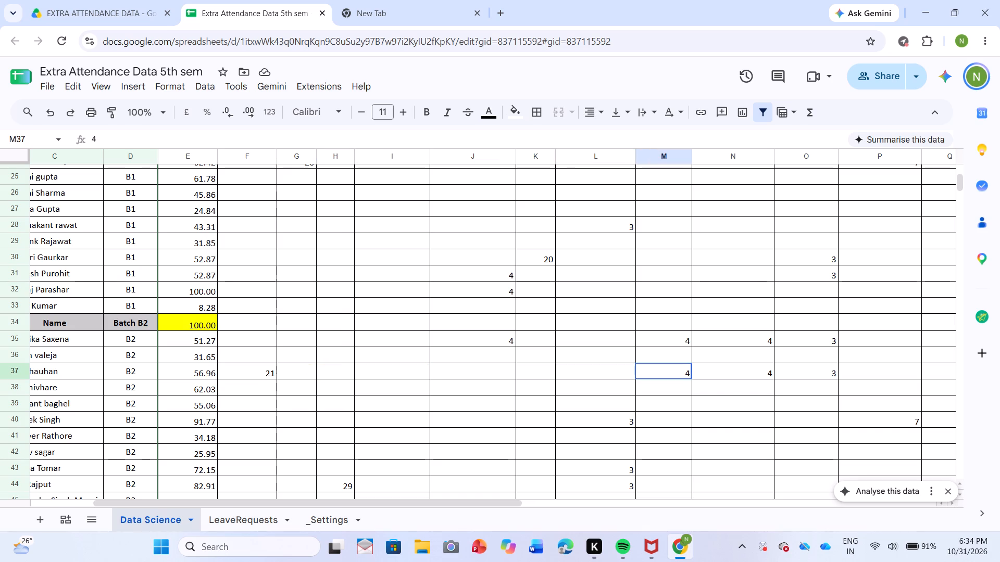
left_click(736, 379)
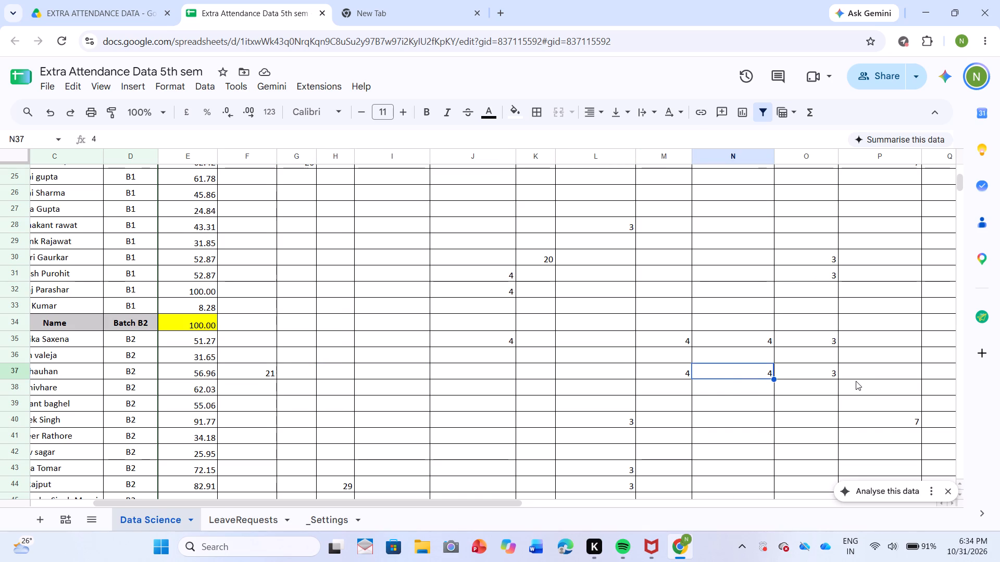
scroll(856, 381, "left", 1)
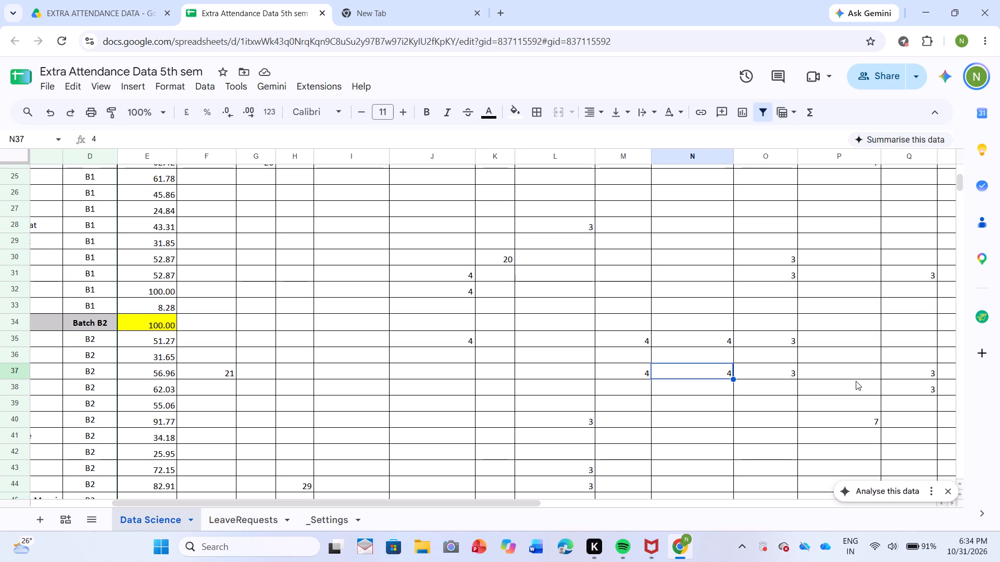
scroll(856, 381, "left", 2)
scroll(856, 381, "right", 1)
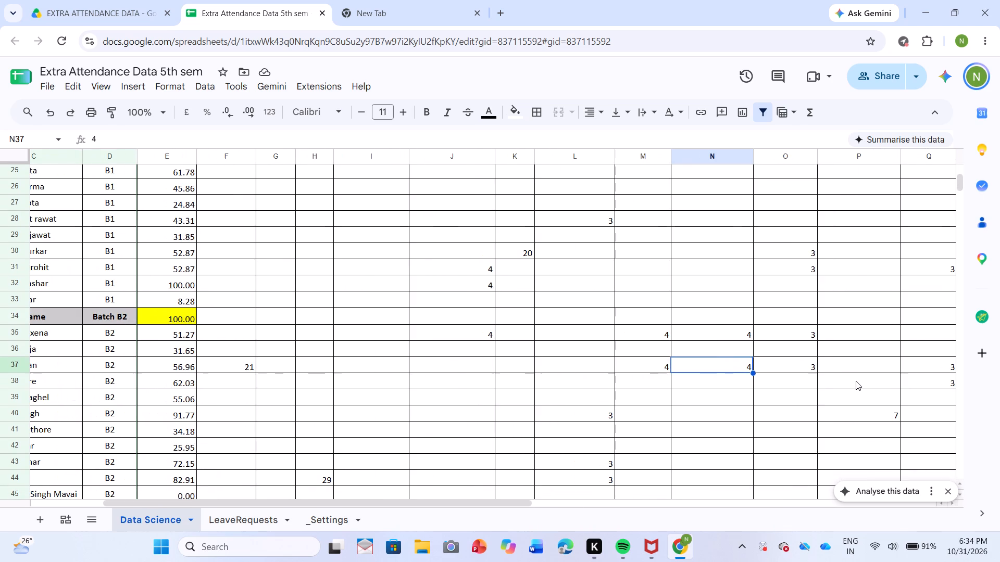
scroll(856, 381, "right", 1)
scroll(856, 381, "left", 1)
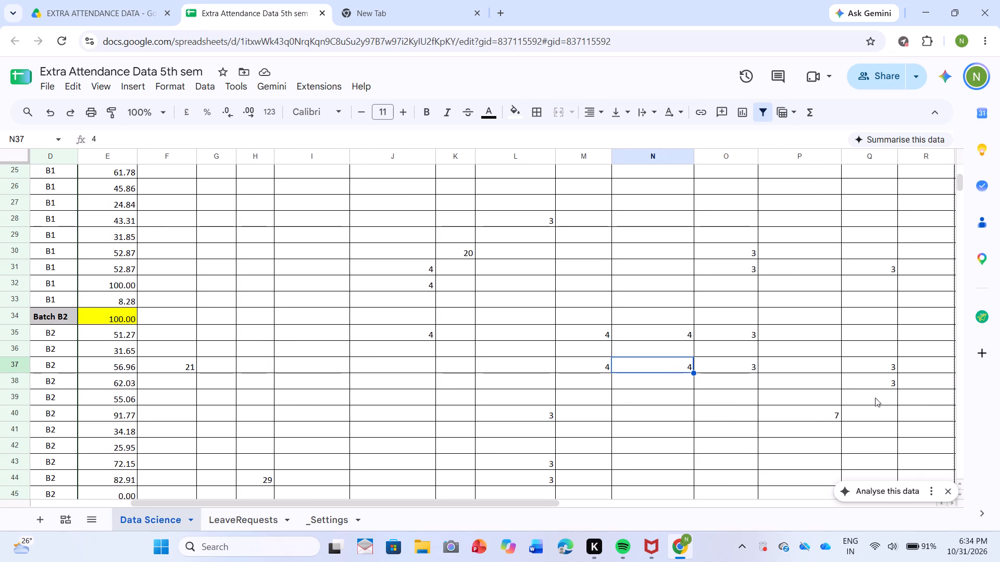
scroll(842, 393, "left", 3)
scroll(659, 442, "right", 6)
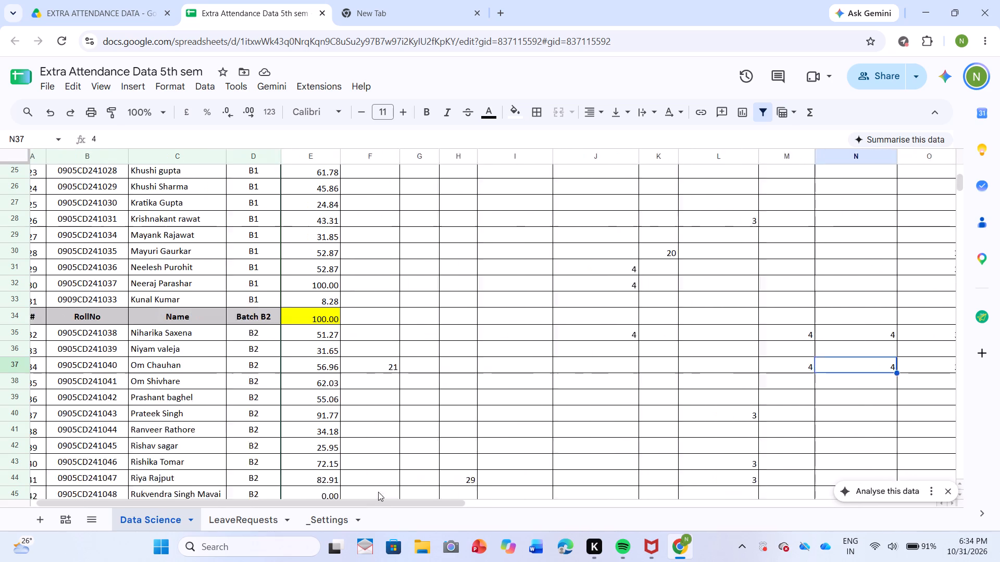
Delete rows 40 to 44, the manual attendance adjustment records, from the LeaveRequests sheet.
left_click(272, 517)
scroll(260, 440, "down", 6)
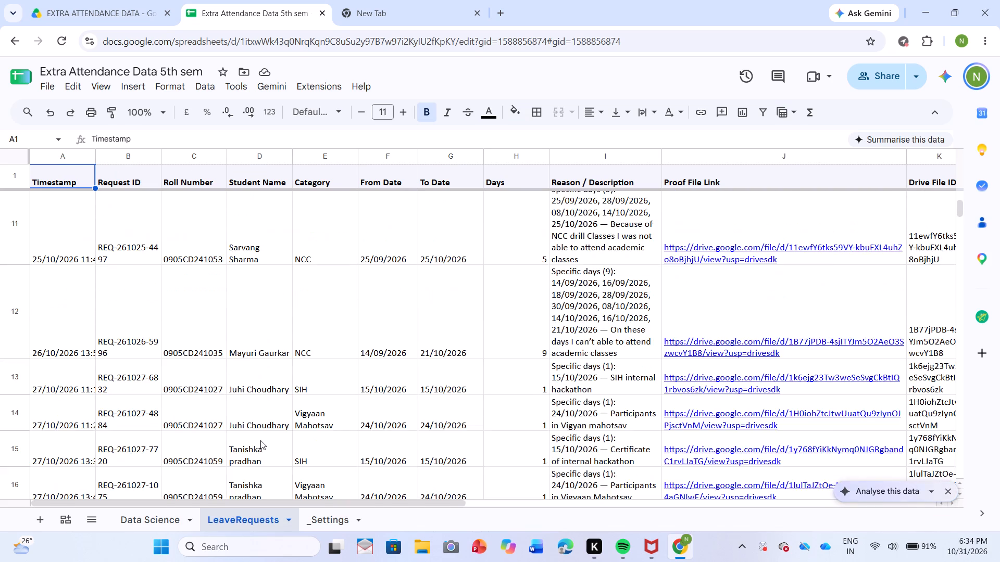
scroll(260, 440, "down", 13)
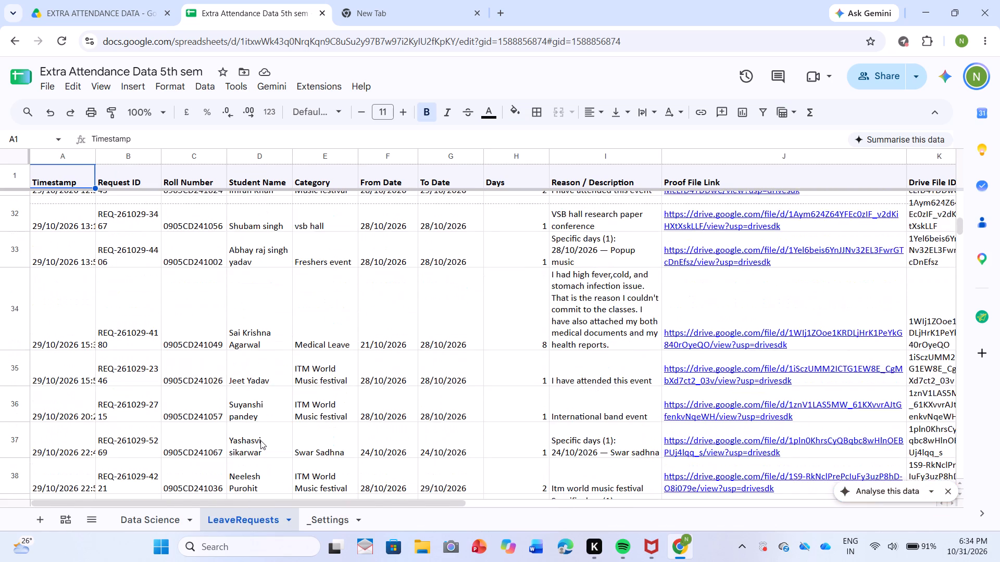
scroll(260, 440, "down", 3)
scroll(260, 440, "right", 2)
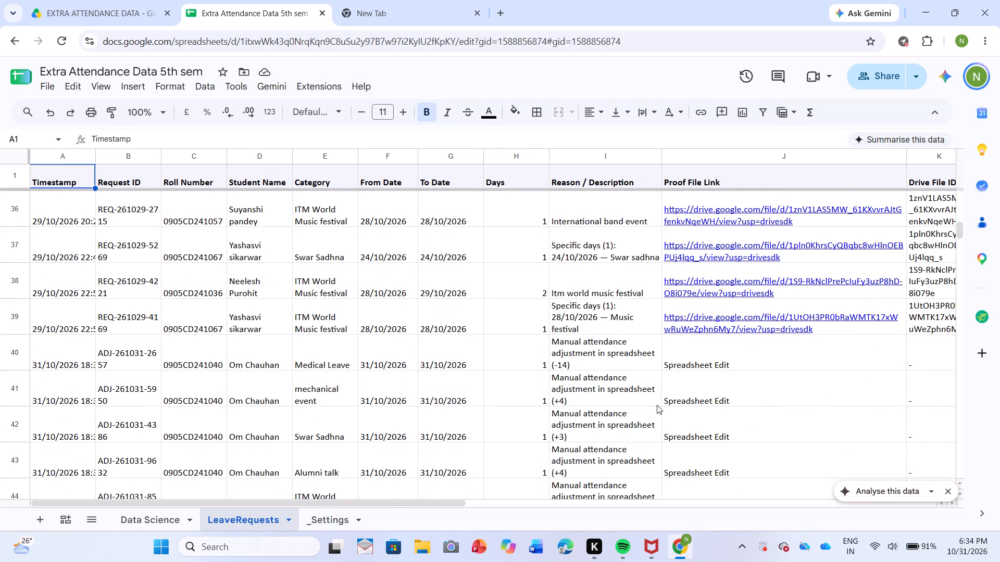
scroll(652, 405, "right", 2)
left_click_drag(17, 357, 19, 425)
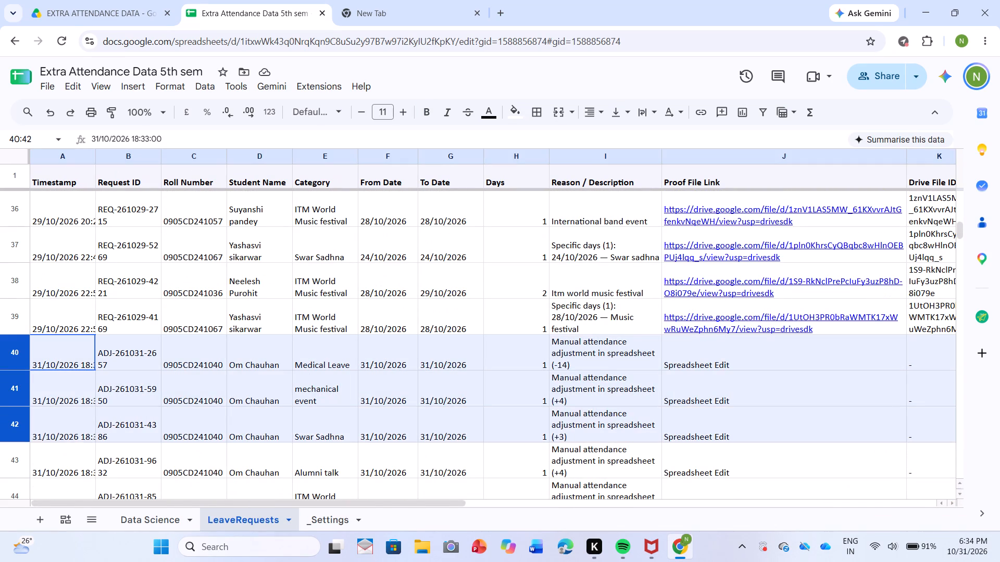
left_click_drag(19, 425, 0, 392)
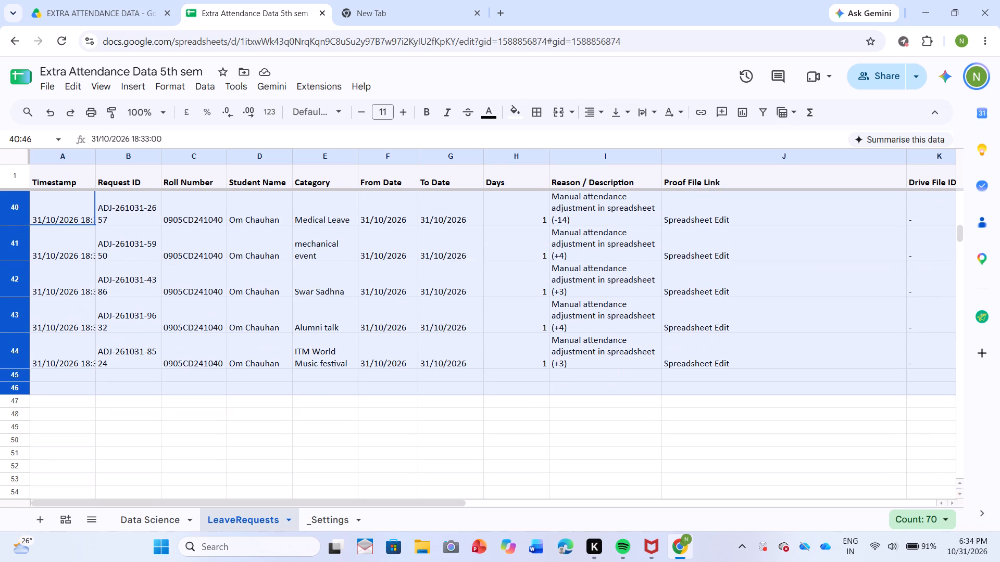
left_click_drag(0, 392, 1, 368)
right_click(0, 358)
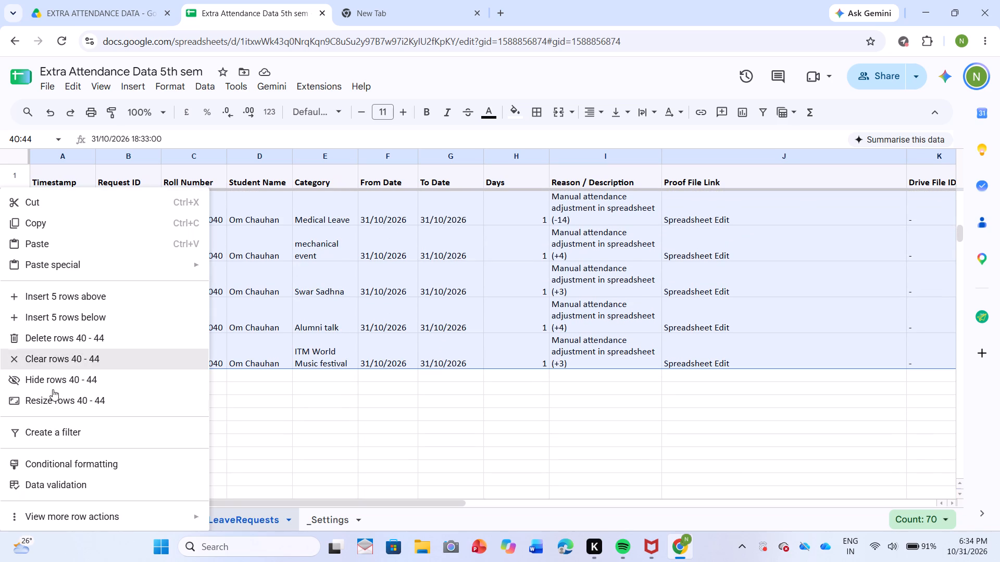
left_click(57, 336)
left_click(276, 367)
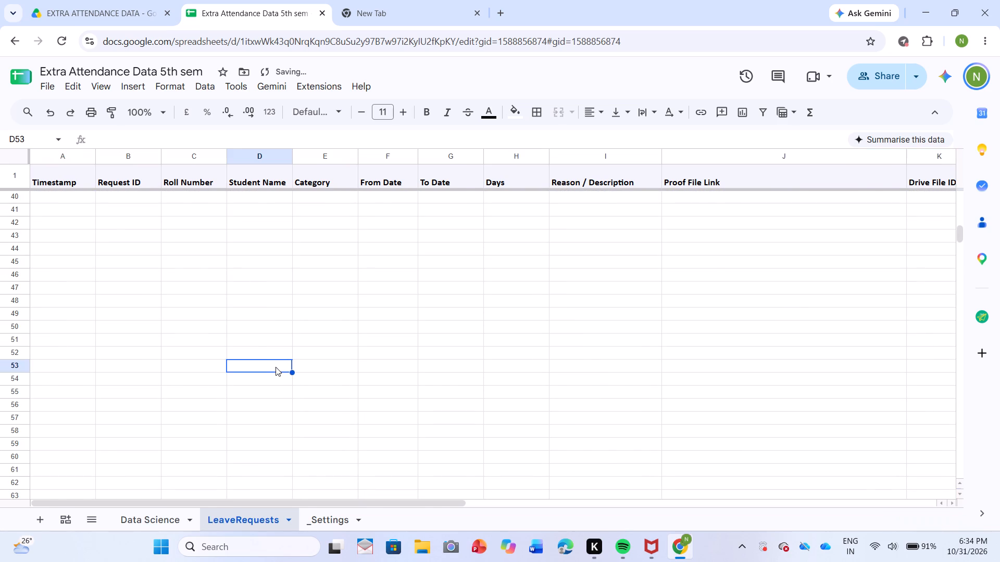
scroll(278, 368, "up", 7)
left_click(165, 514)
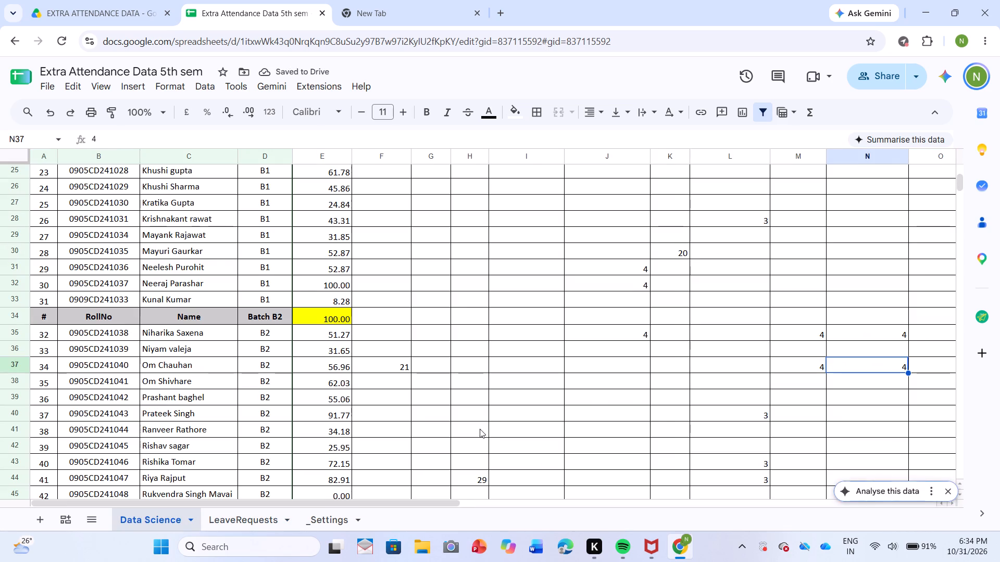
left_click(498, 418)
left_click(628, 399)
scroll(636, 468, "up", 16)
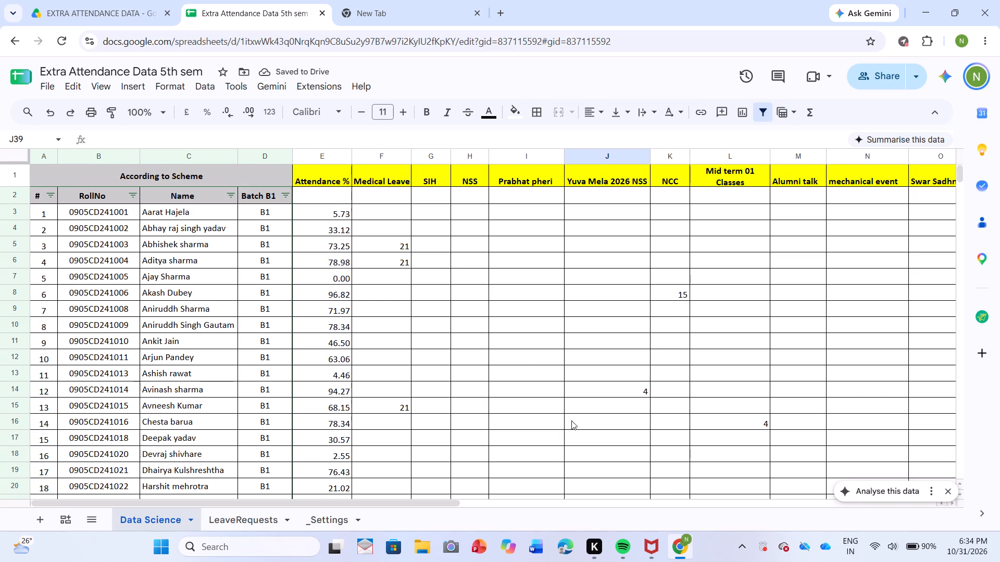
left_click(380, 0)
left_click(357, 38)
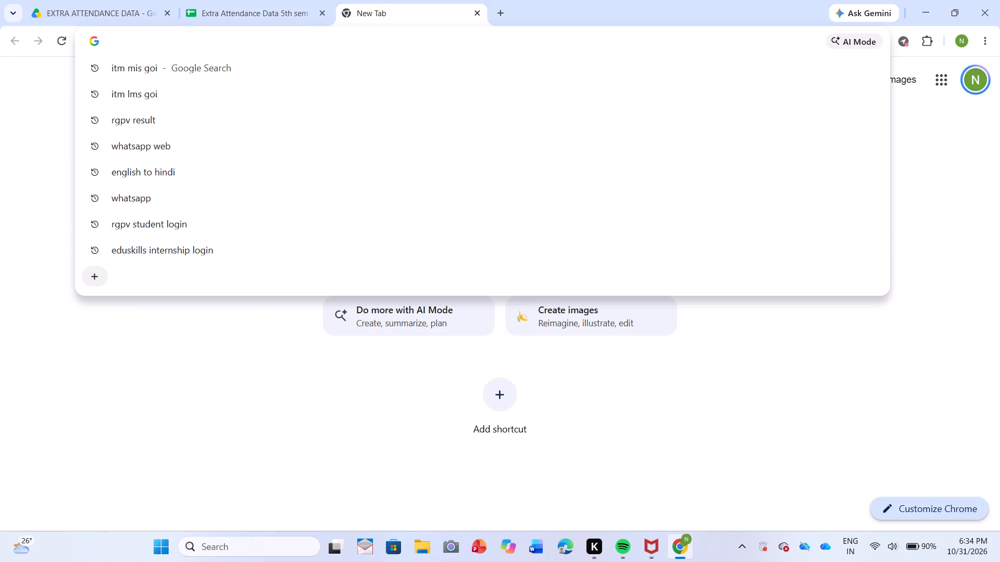
Switch to Drive, look inside the Extra attendance upload folder, and return to the CS DS 5th sem Batch 2024 folder.
left_click(58, 0)
left_click(12, 37)
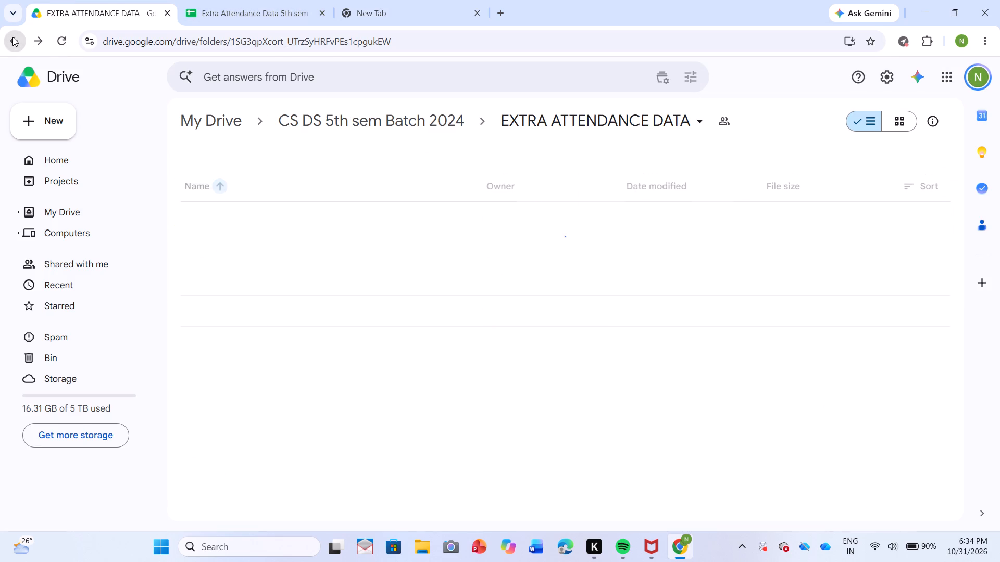
double_click(247, 305)
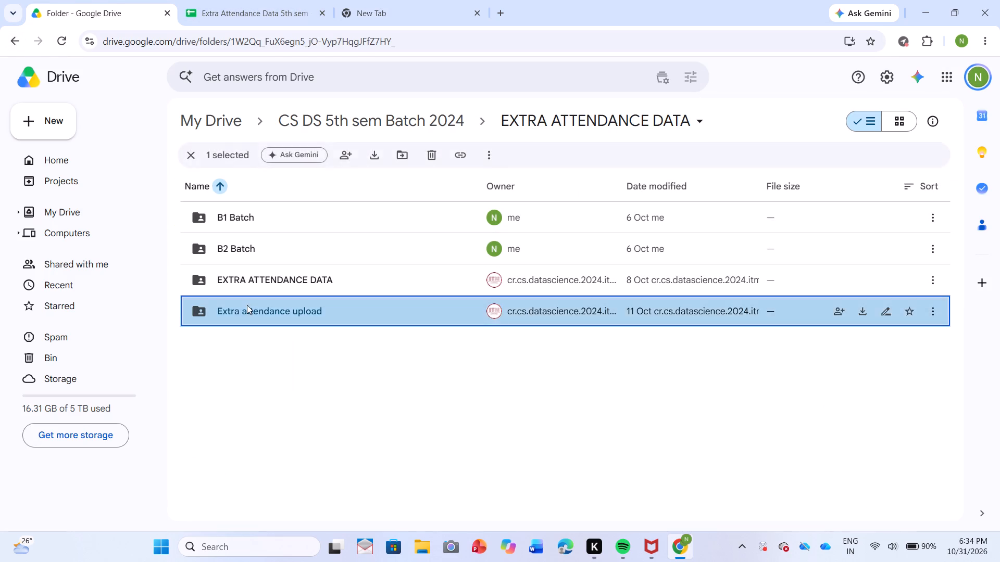
scroll(287, 401, "down", 1)
double_click(9, 37)
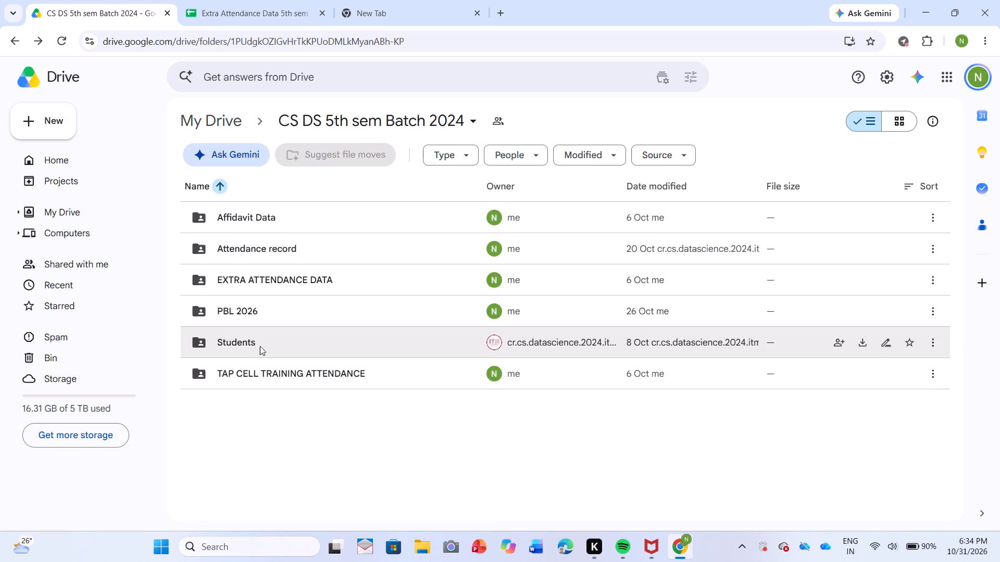
Open the short attendance summary letter for DS below 75% from the Attendance record folder, view it and close it.
double_click(270, 256)
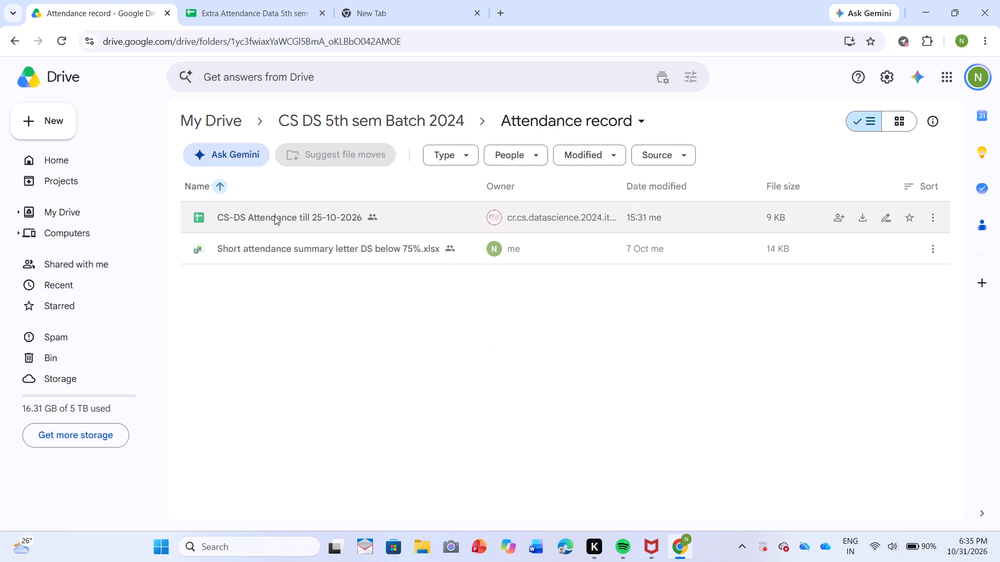
double_click(271, 246)
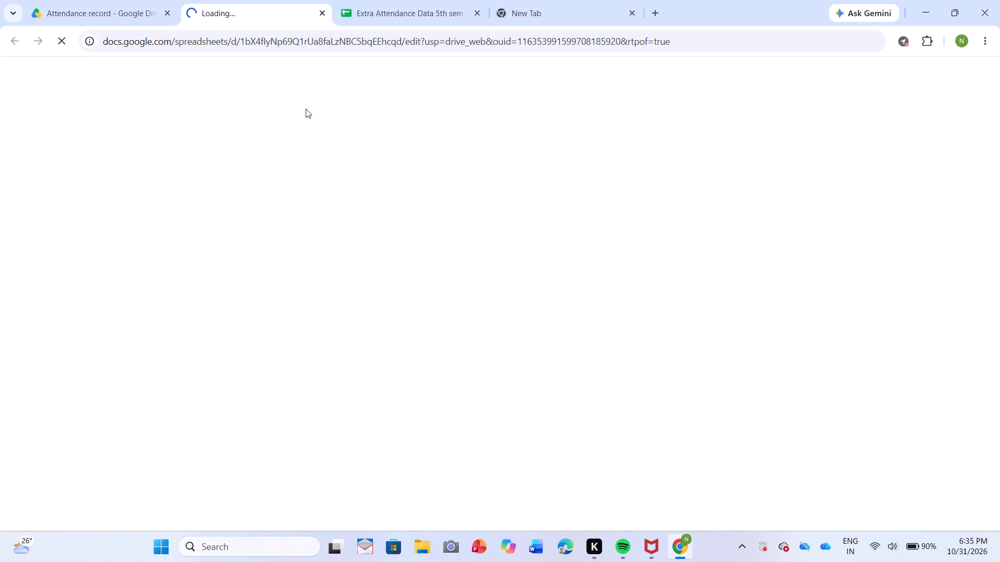
left_click(397, 11)
left_click(270, 14)
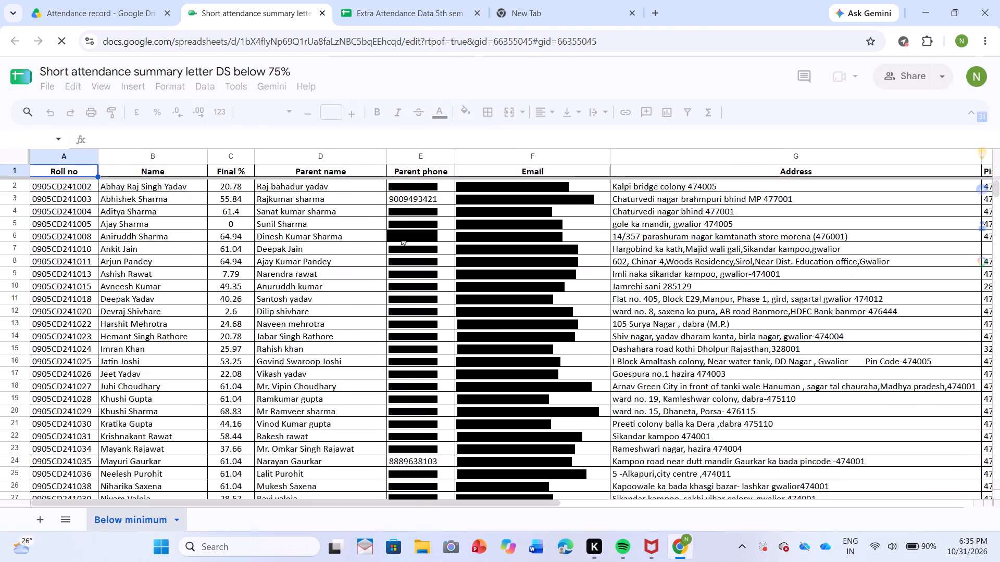
scroll(497, 326, "up", 5)
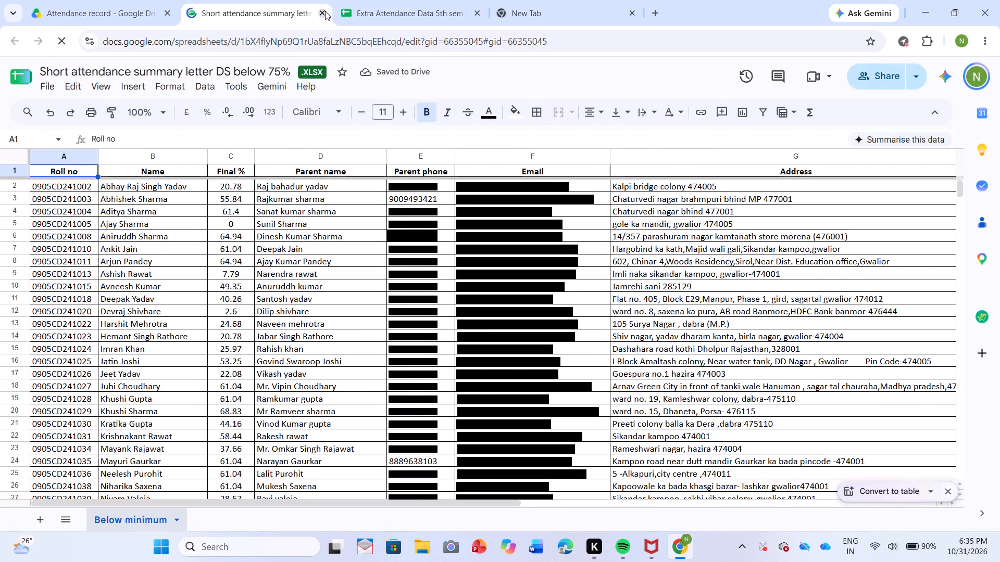
left_click(325, 11)
Open the CS-DS Attendance till 25-10-2026 spreadsheet from Drive and examine the attendance figures around row 37.
left_click(44, 7)
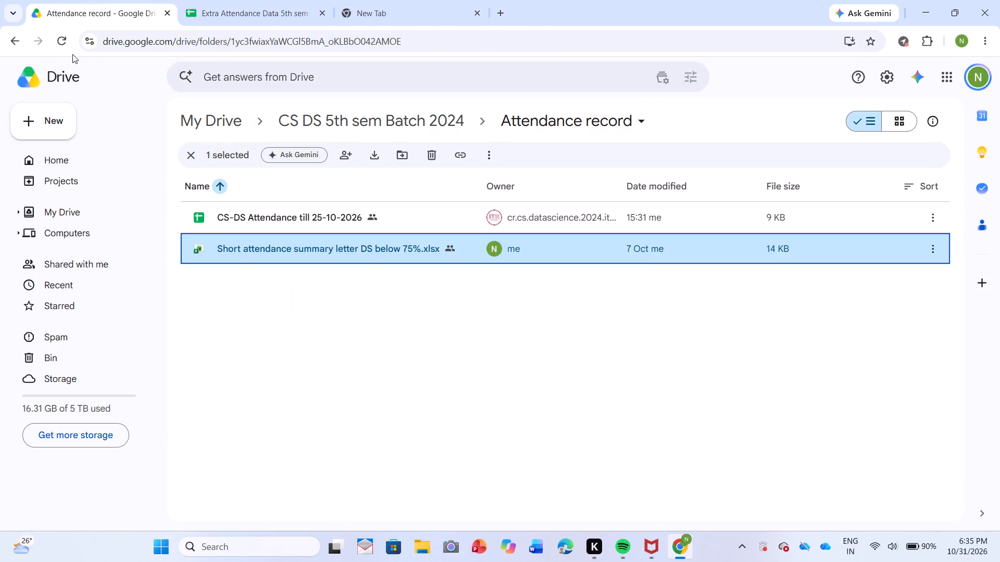
double_click(293, 213)
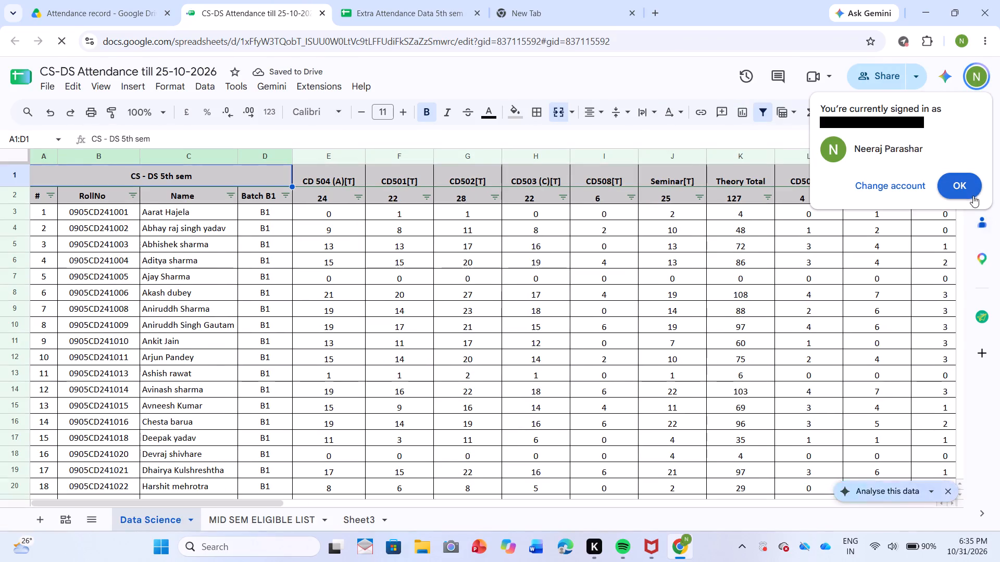
left_click(971, 195)
scroll(531, 352, "left", 5)
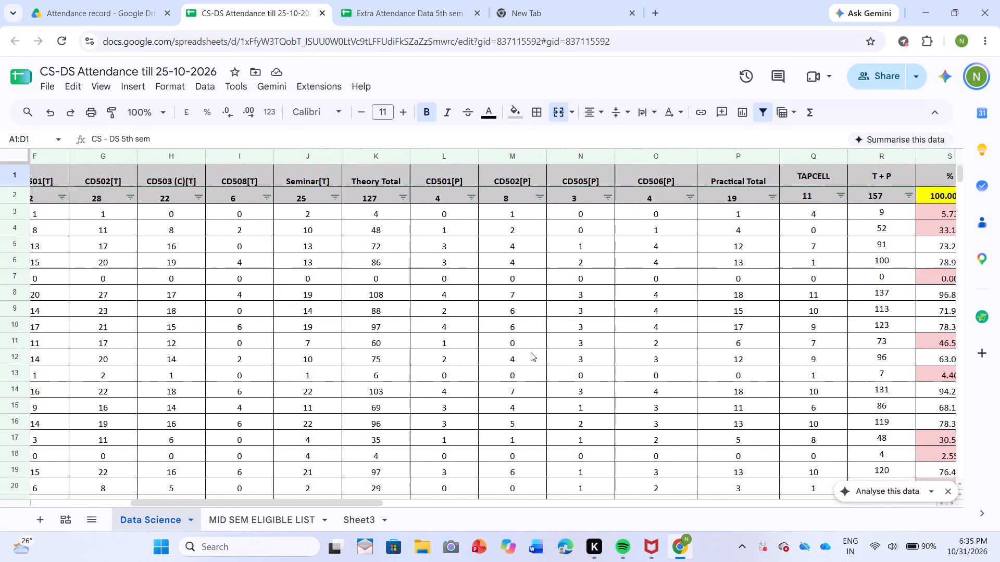
scroll(531, 352, "left", 2)
scroll(531, 352, "down", 5)
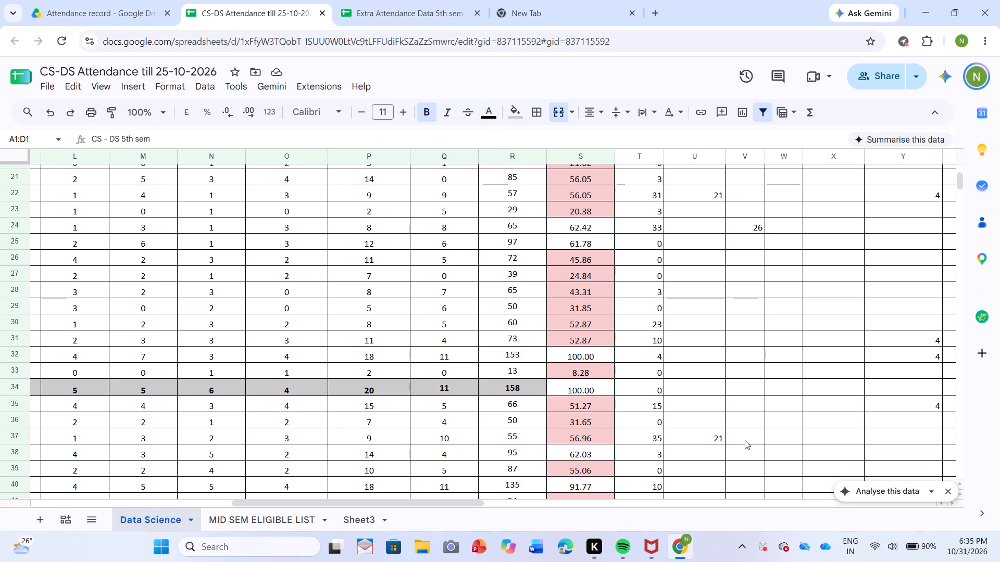
scroll(436, 447, "right", 3)
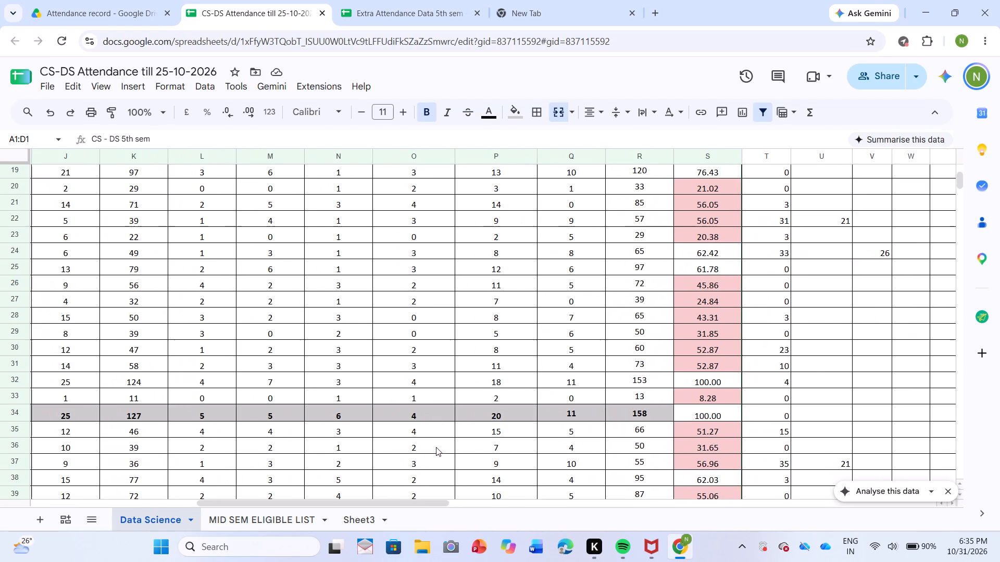
scroll(436, 447, "right", 2)
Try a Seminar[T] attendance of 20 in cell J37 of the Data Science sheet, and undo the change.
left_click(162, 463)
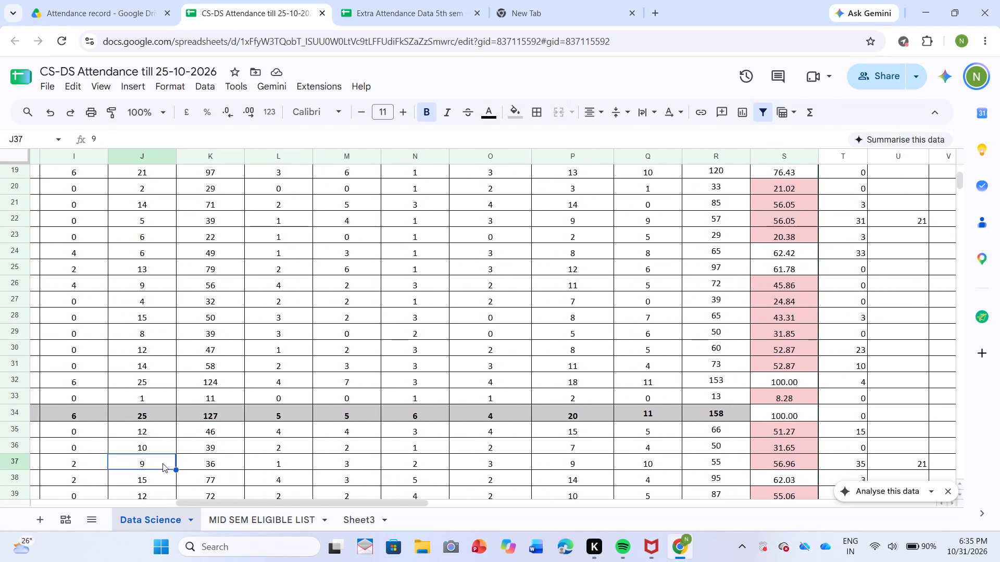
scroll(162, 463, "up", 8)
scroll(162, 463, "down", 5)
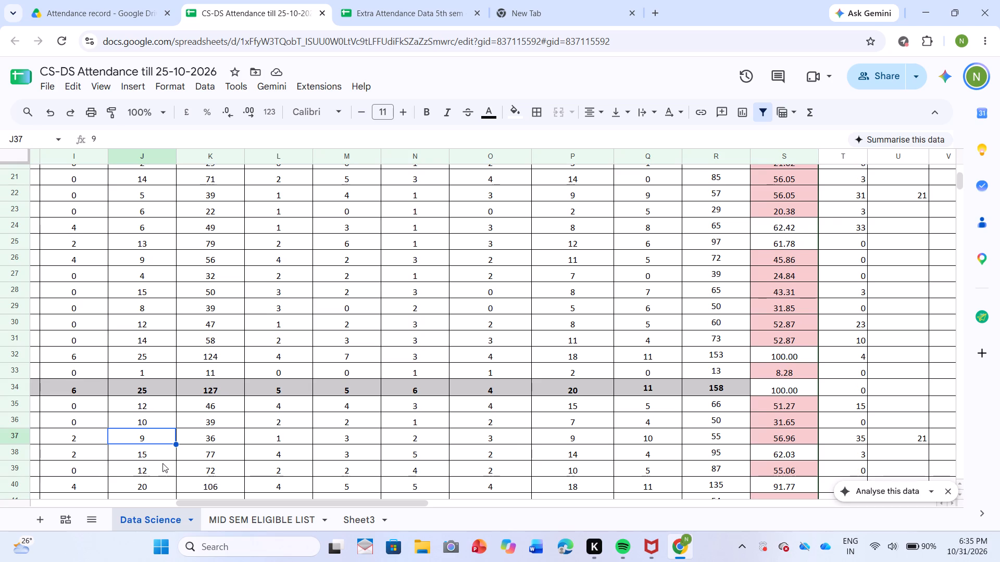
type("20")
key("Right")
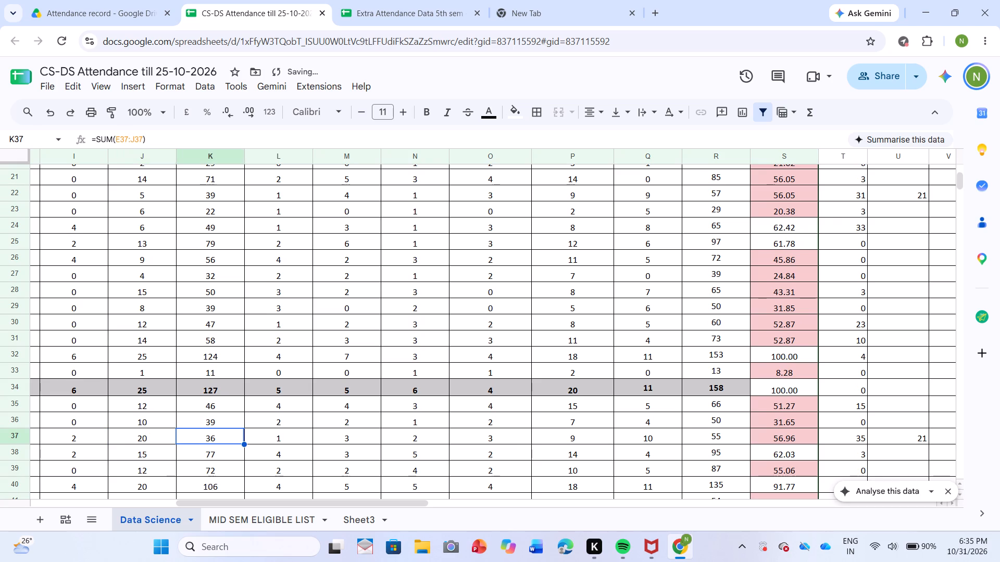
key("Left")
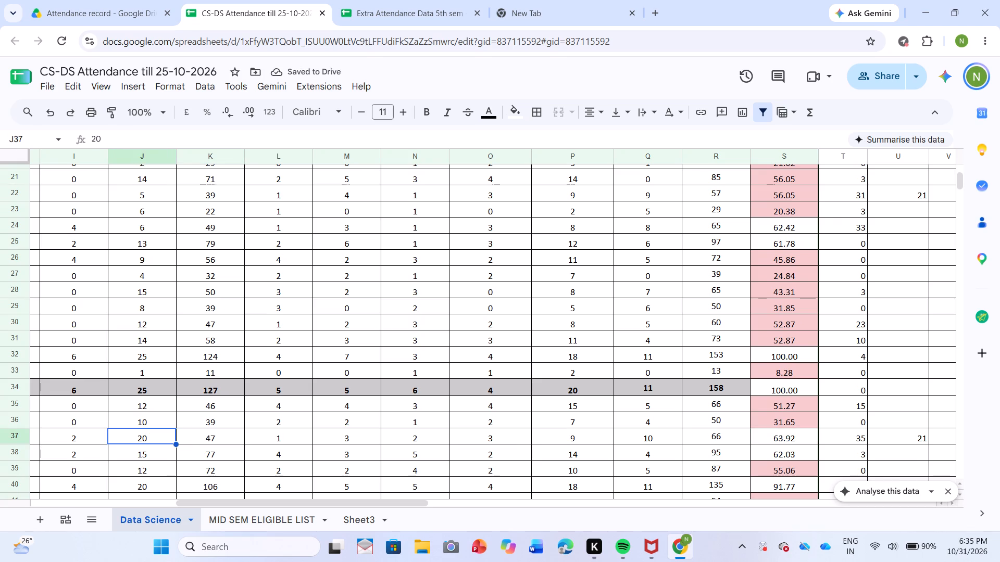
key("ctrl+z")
Check the EXTRA column and the Medical Leave entry for row 37 against the column headings.
scroll(162, 463, "right", 4)
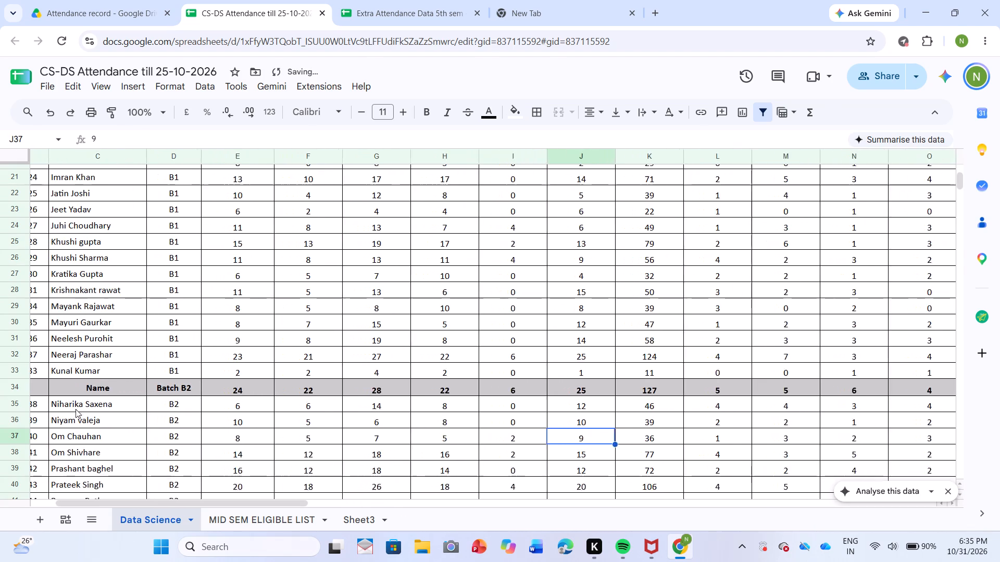
scroll(538, 475, "up", 5)
scroll(579, 280, "up", 7)
scroll(631, 239, "left", 6)
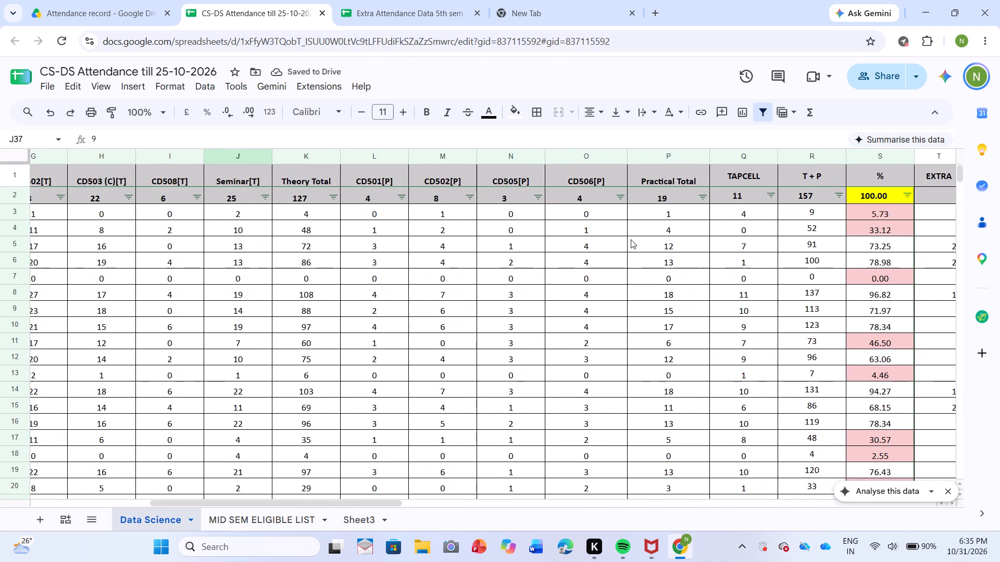
scroll(631, 239, "left", 2)
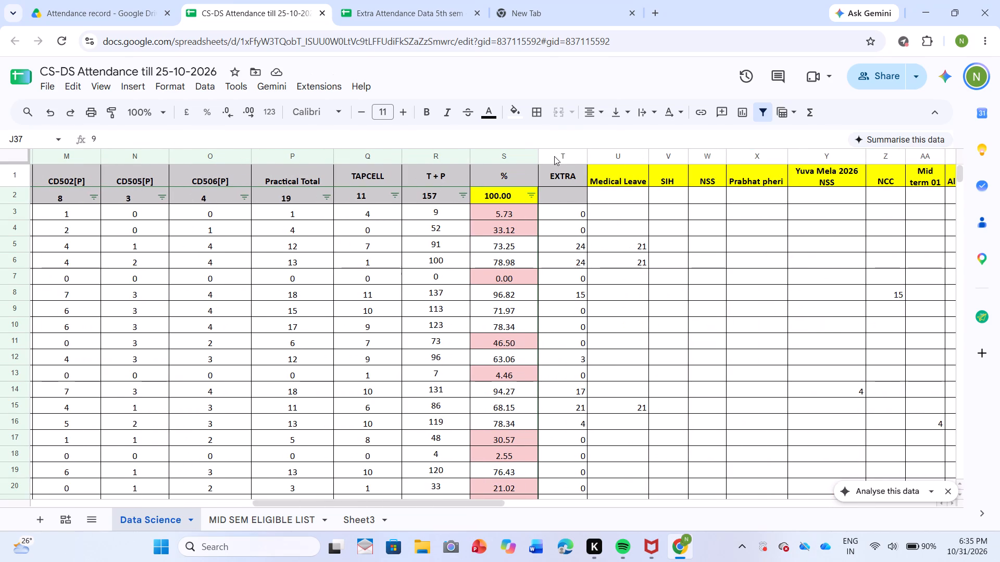
left_click(554, 156)
left_click(583, 346)
scroll(623, 353, "down", 5)
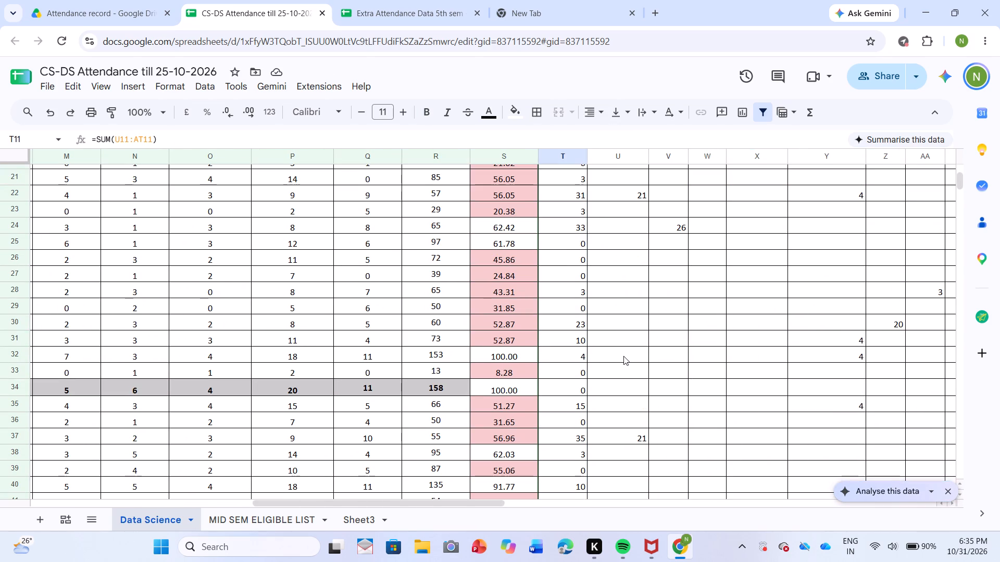
left_click(617, 435)
left_click(617, 473)
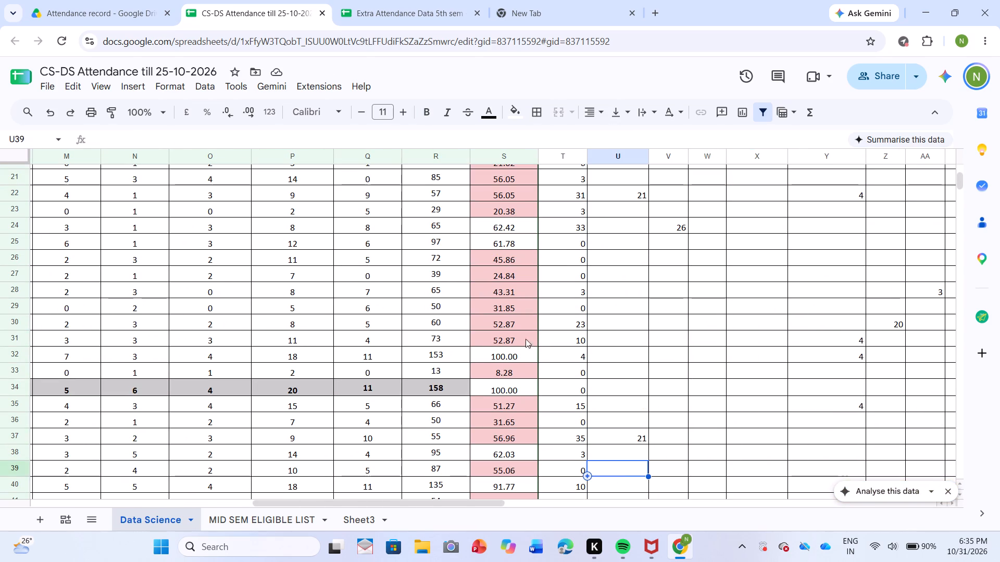
Compare the attendance percentage and extra entries in row 37 of Extra Attendance Data 5th sem with the CS-DS Attendance spreadsheet.
left_click(379, 24)
scroll(297, 424, "down", 4)
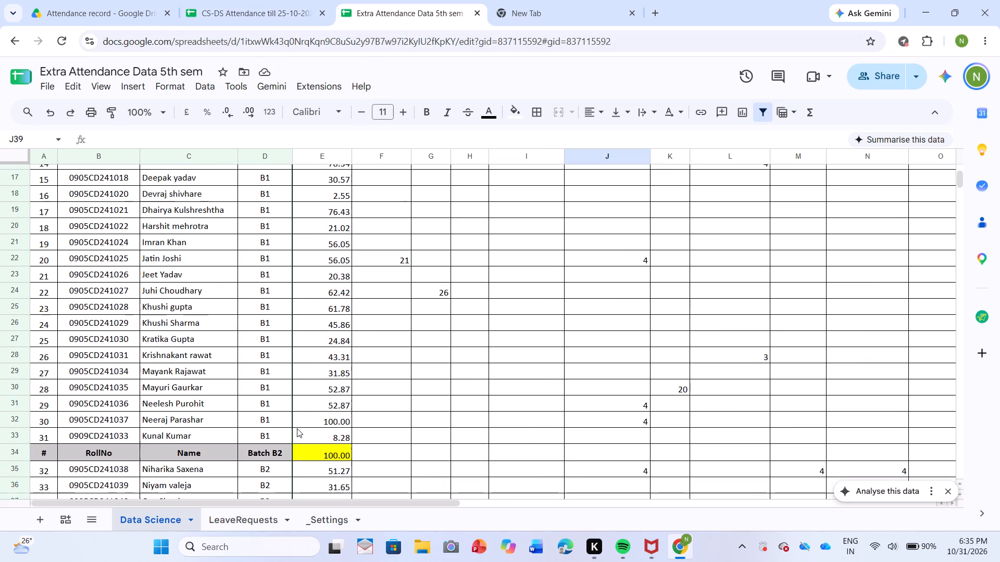
scroll(297, 428, "down", 2)
left_click(322, 409)
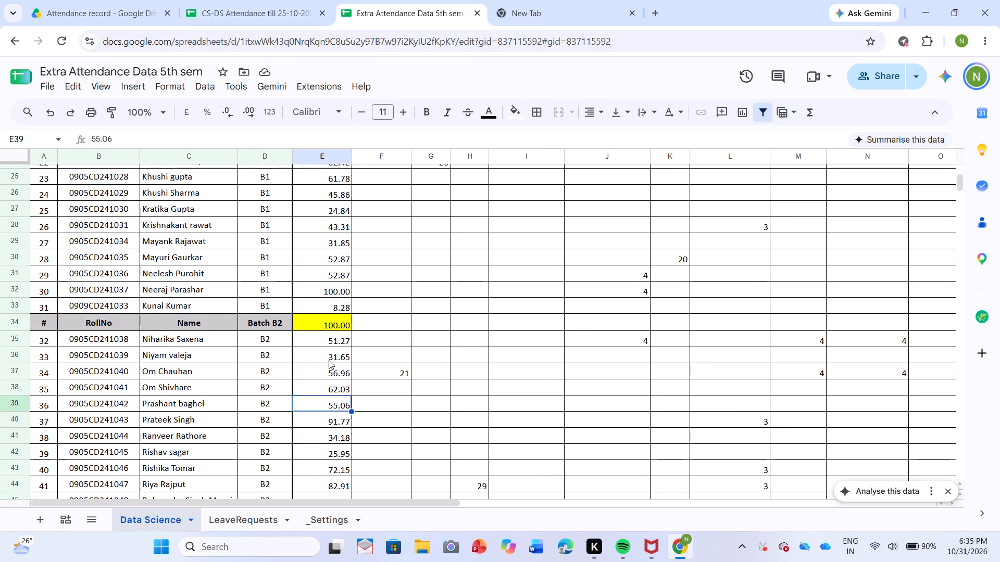
left_click(322, 376)
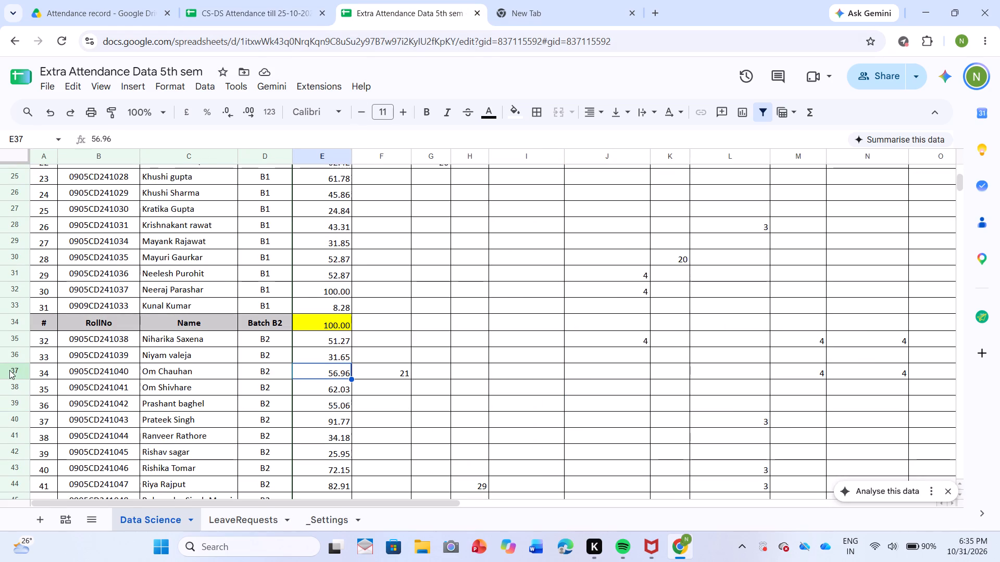
left_click(9, 370)
left_click(195, 0)
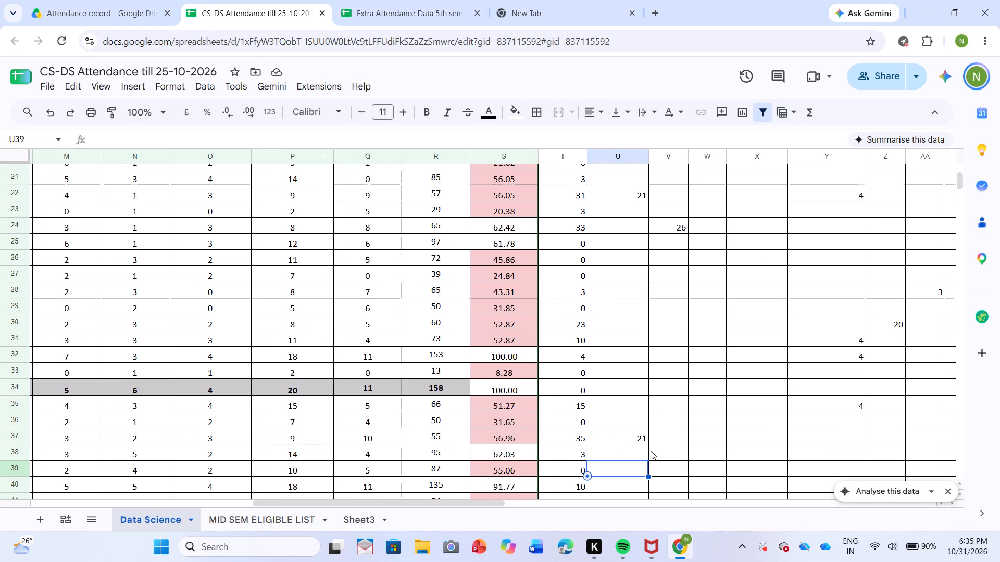
Set the Seminar[T] attendance in cell J37 of the CS-DS Attendance Data Science sheet to 12.
scroll(332, 445, "right", 4)
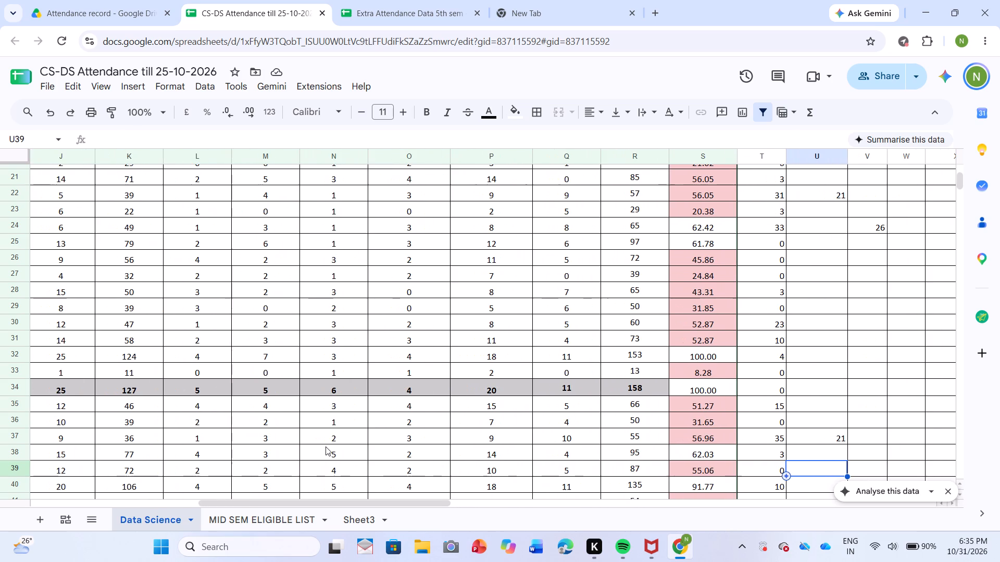
scroll(136, 441, "right", 1)
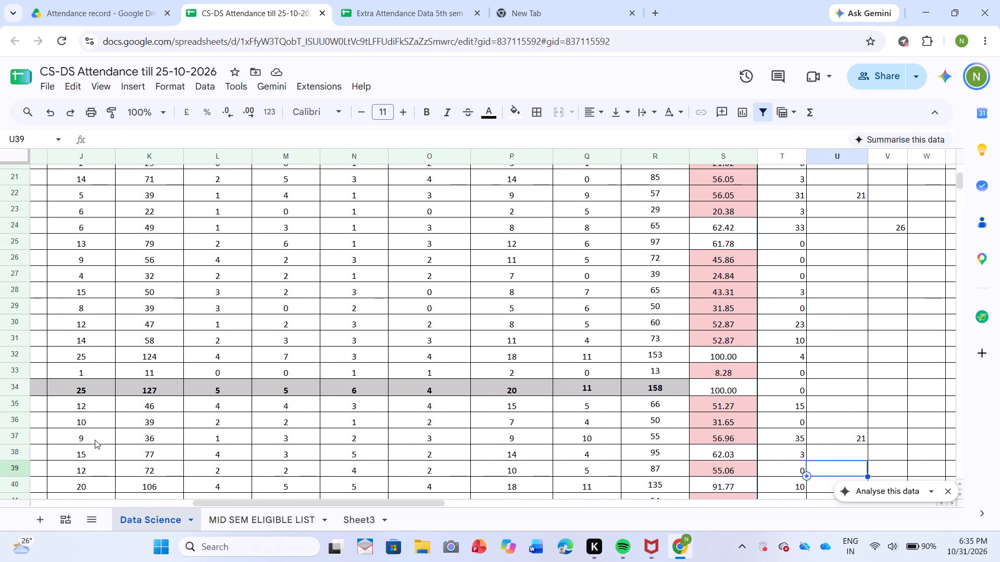
left_click(95, 440)
type("12")
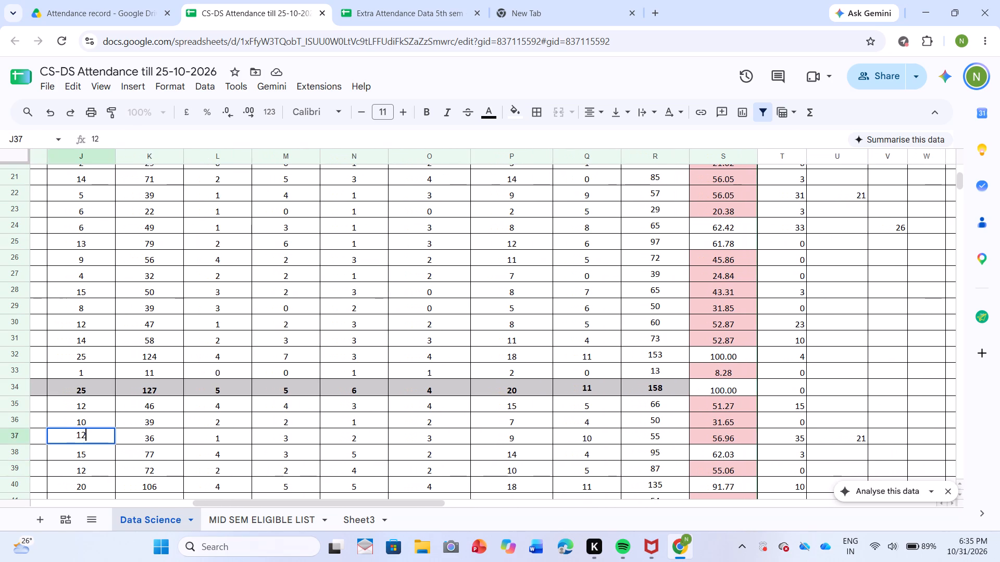
key("Right")
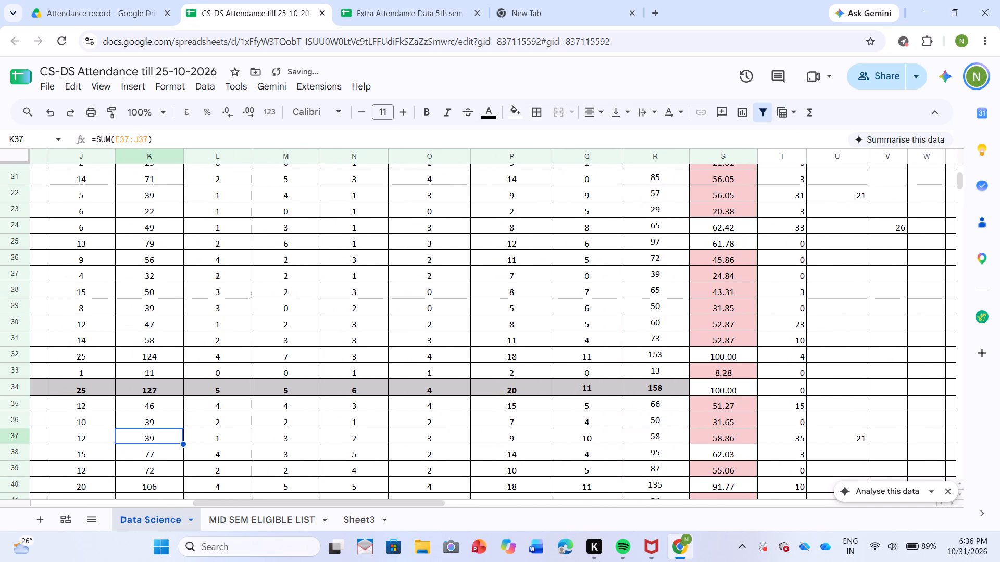
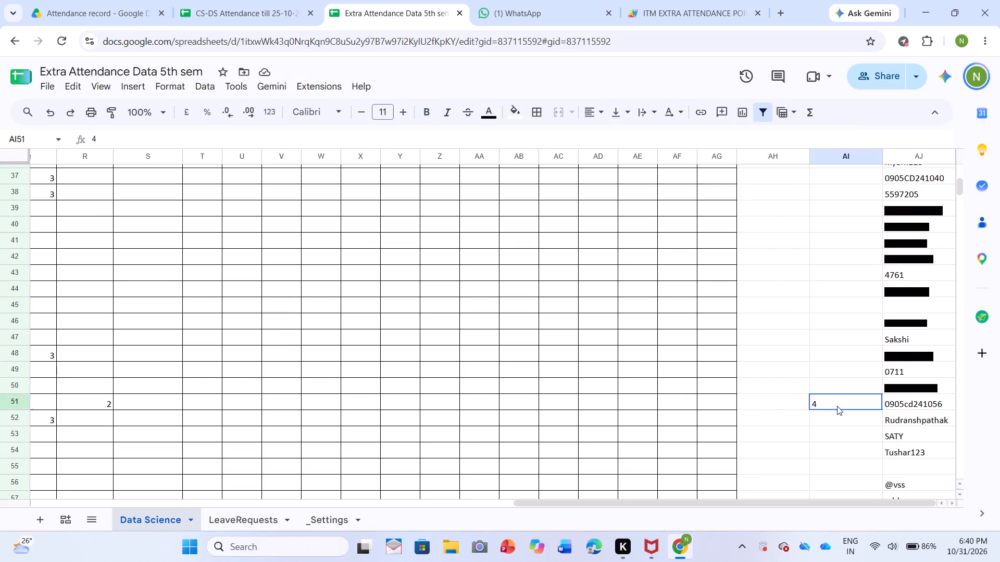
left_click(837, 406)
Delete the Freshers event column from the Data Science sheet.
scroll(715, 343, "up", 14)
left_click(780, 158)
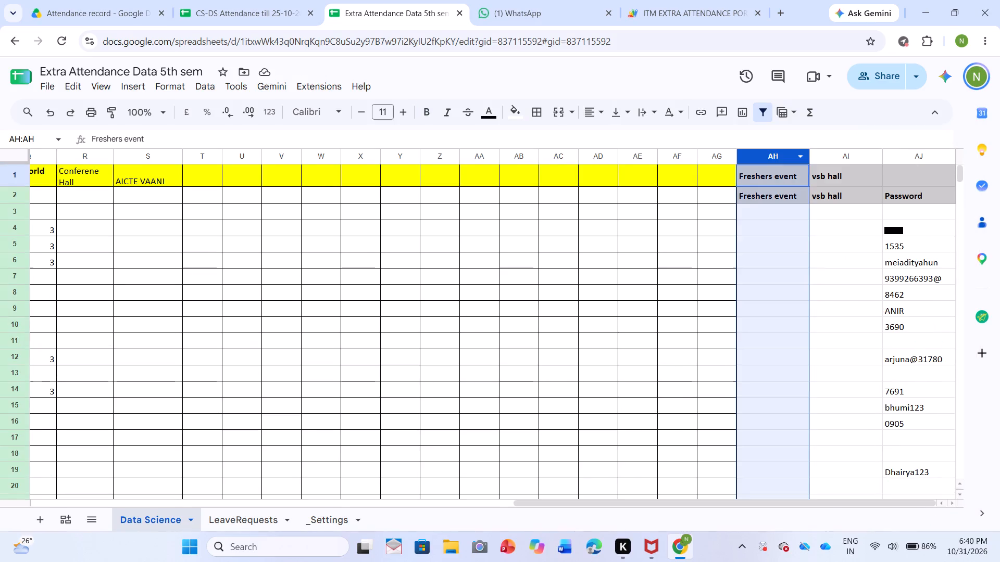
right_click(780, 158)
scroll(834, 368, "down", 6)
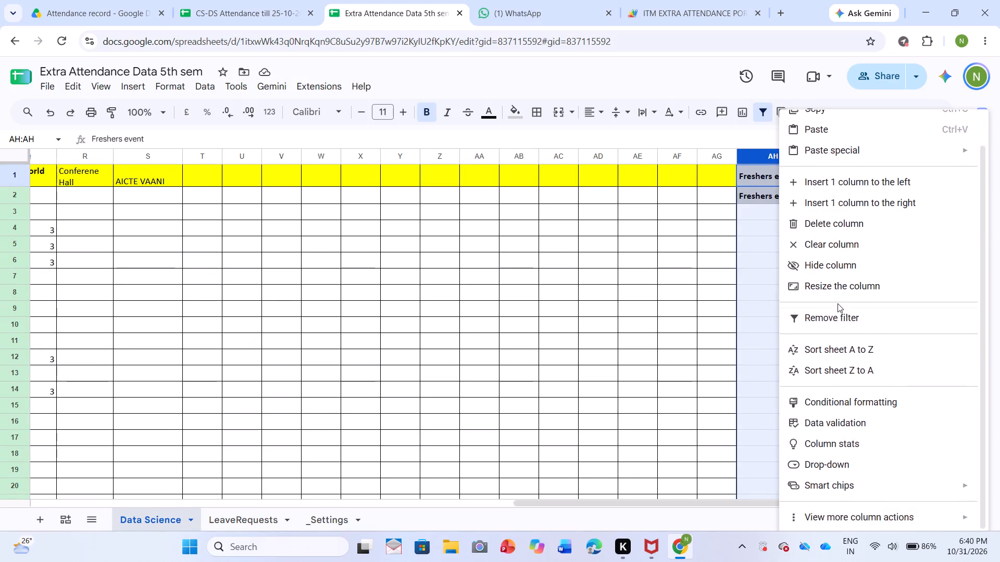
scroll(838, 303, "up", 6)
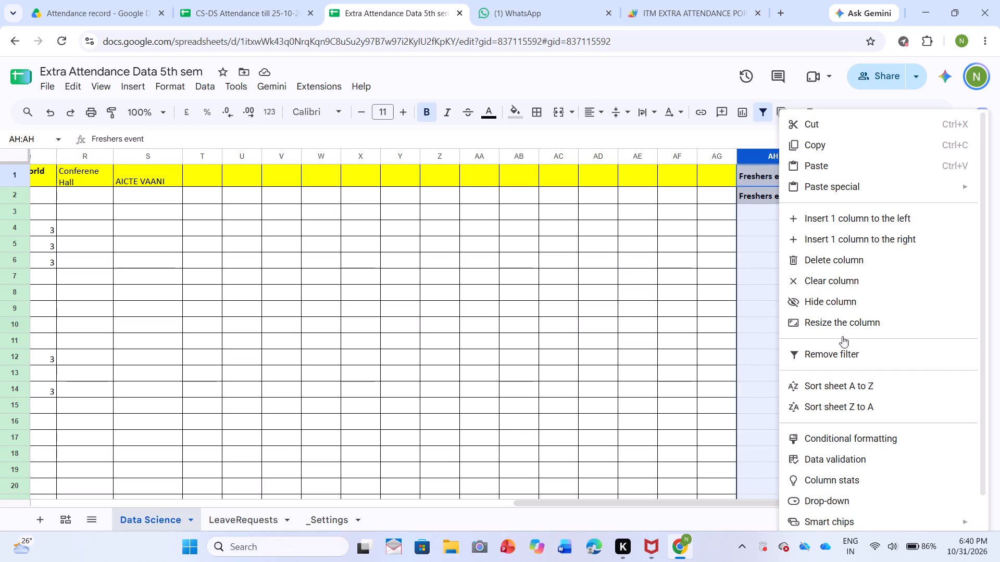
left_click(823, 261)
left_click(839, 321)
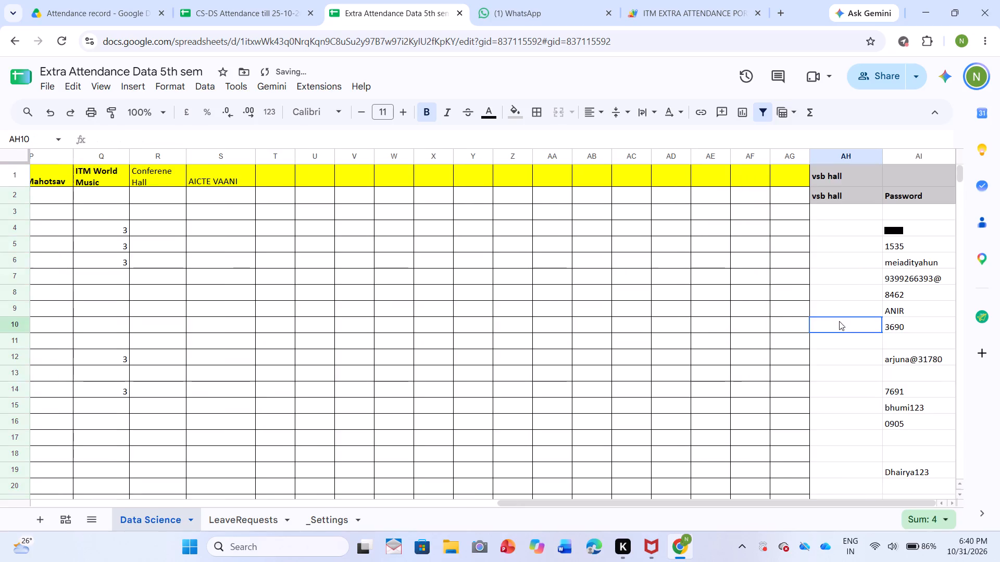
Check the vsb hall entry in row 51 of the Data Science sheet.
scroll(835, 360, "down", 8)
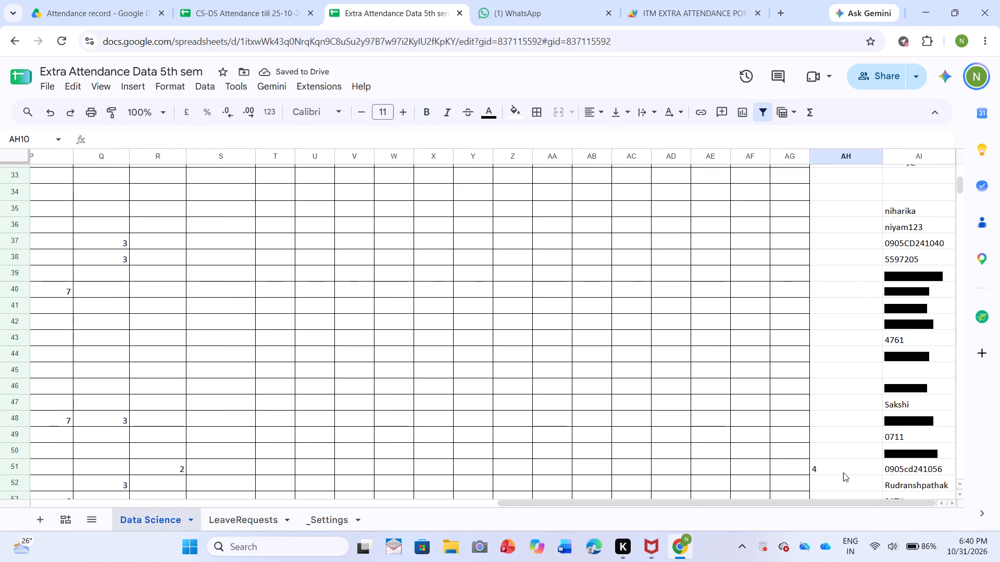
left_click(843, 472)
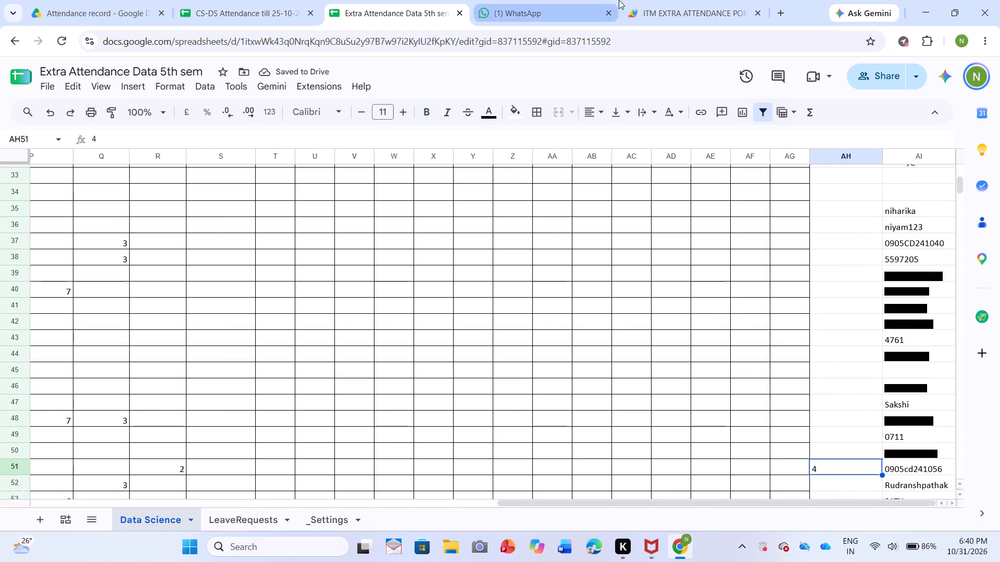
Switch to the attendance portal, look through the leave and claims review, and refresh the claims list.
left_click(627, 0)
scroll(380, 335, "up", 1)
scroll(380, 335, "down", 3)
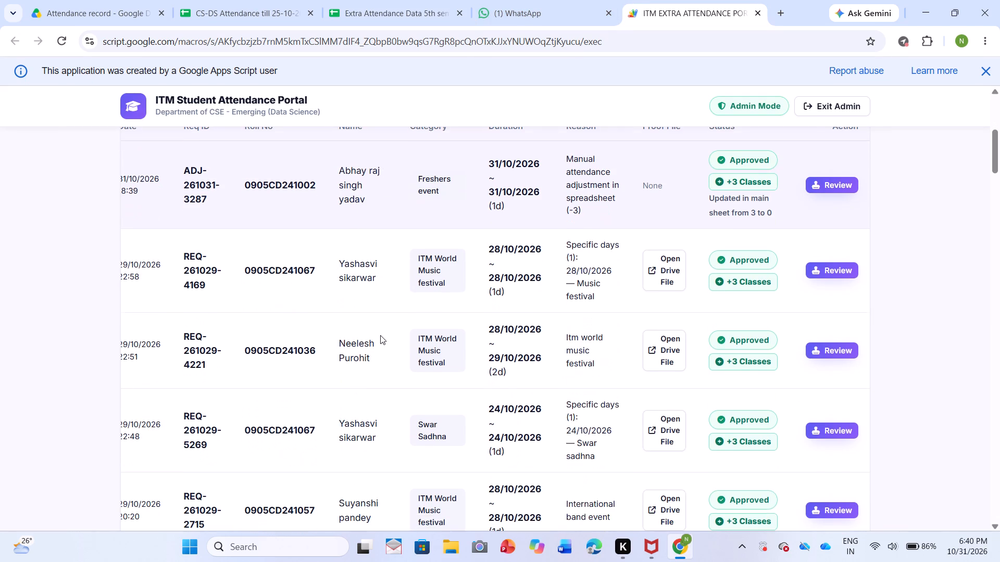
scroll(380, 335, "down", 3)
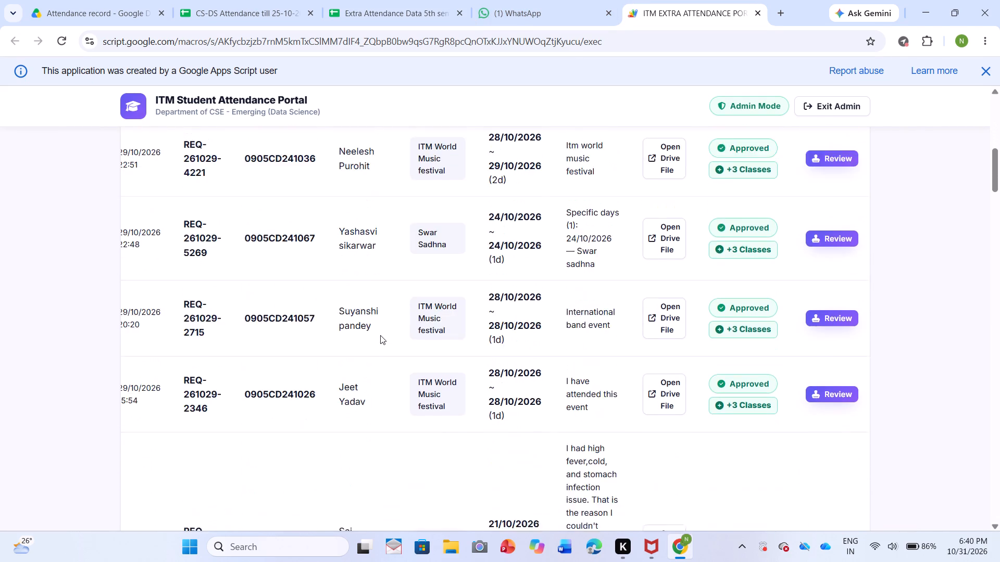
scroll(380, 335, "up", 5)
left_click_drag(227, 170, 0, 196)
key("BackSpace")
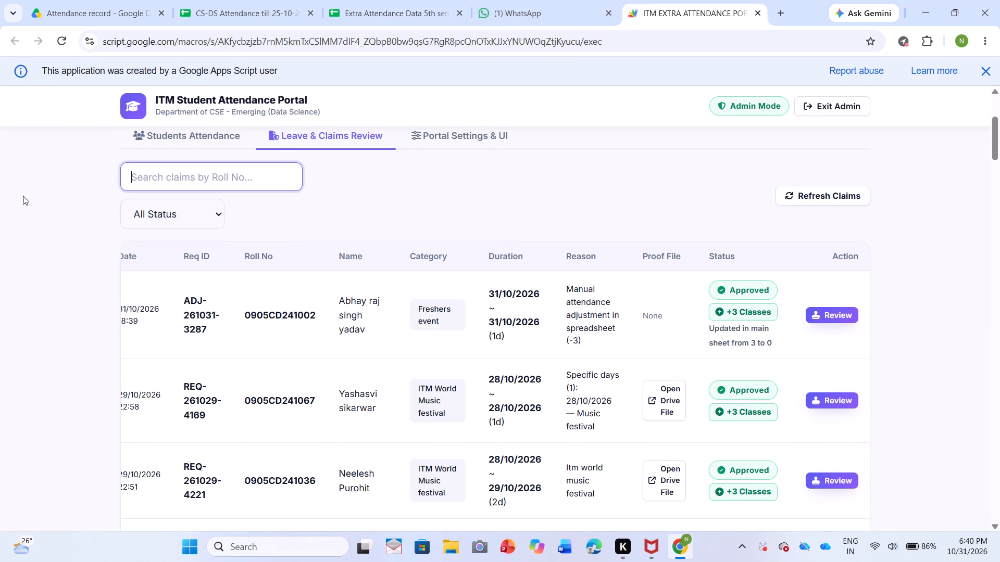
left_click(311, 208)
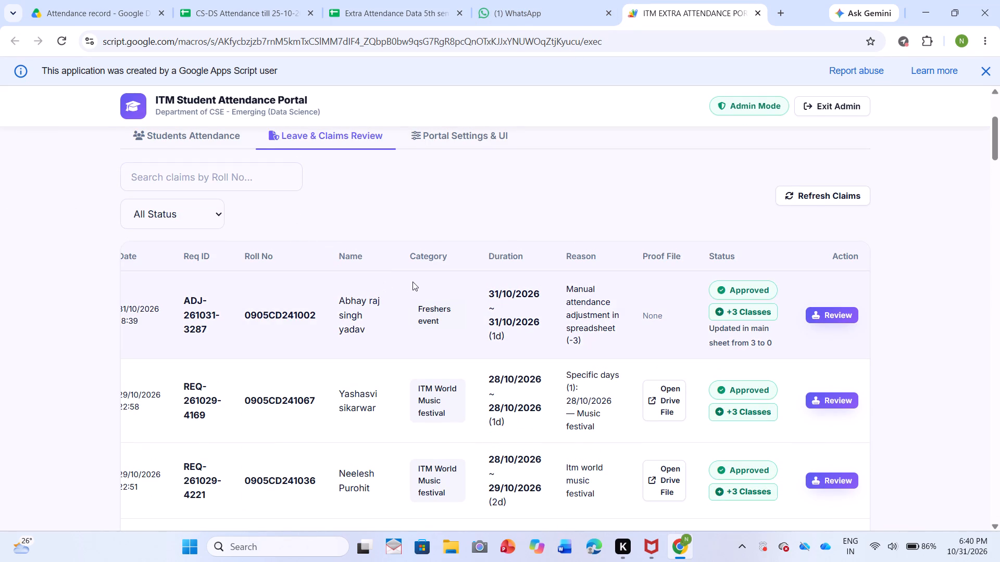
left_click(507, 184)
left_click(836, 198)
Find the vsb hall claim for the research paper conference and open its Drive proof file.
scroll(615, 390, "down", 5)
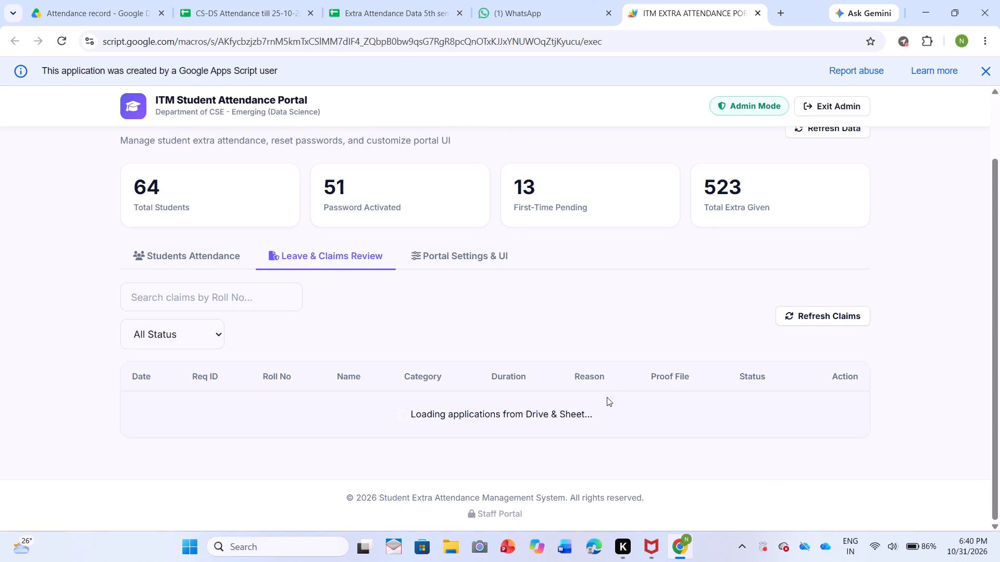
scroll(492, 435, "down", 5)
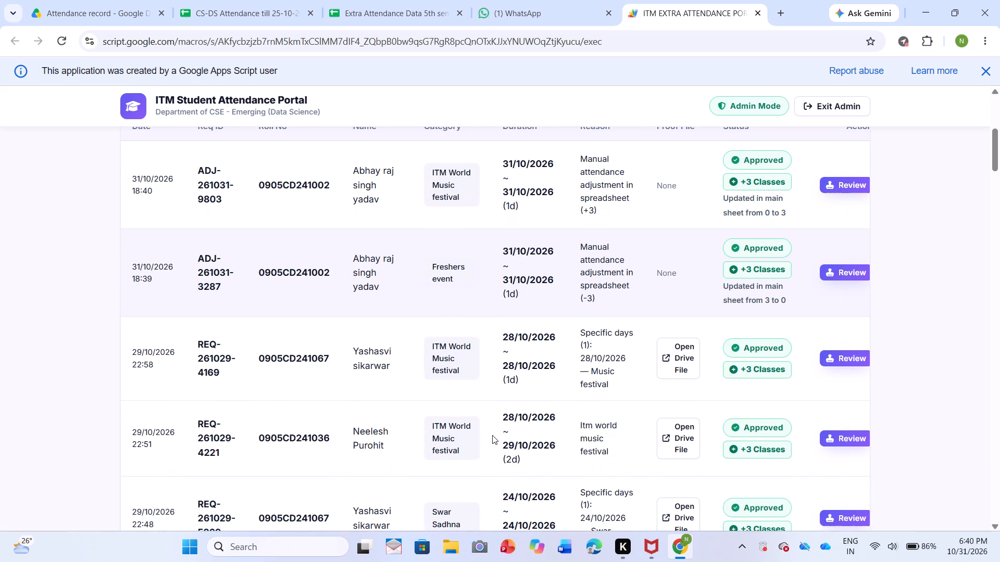
scroll(492, 435, "down", 4)
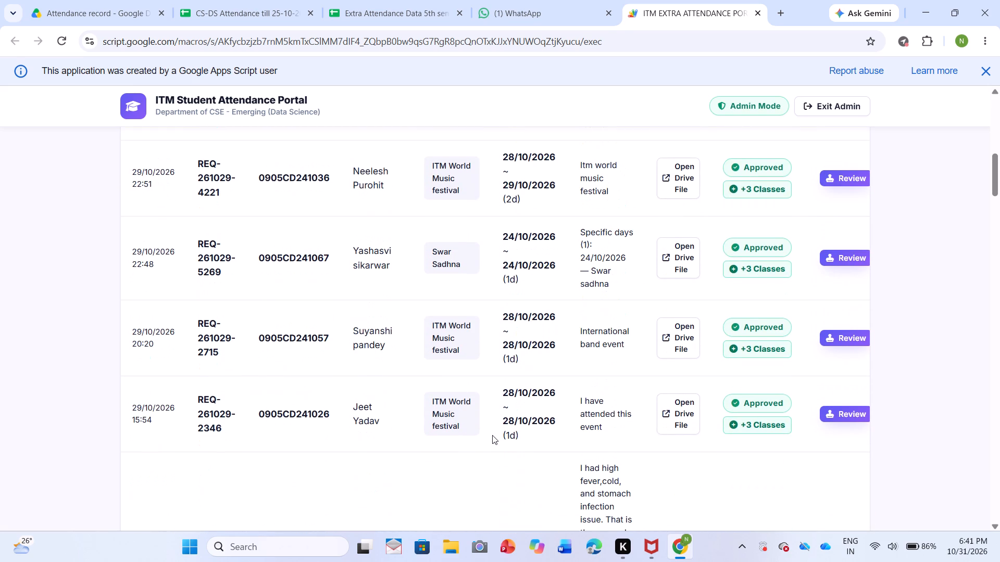
scroll(492, 435, "down", 7)
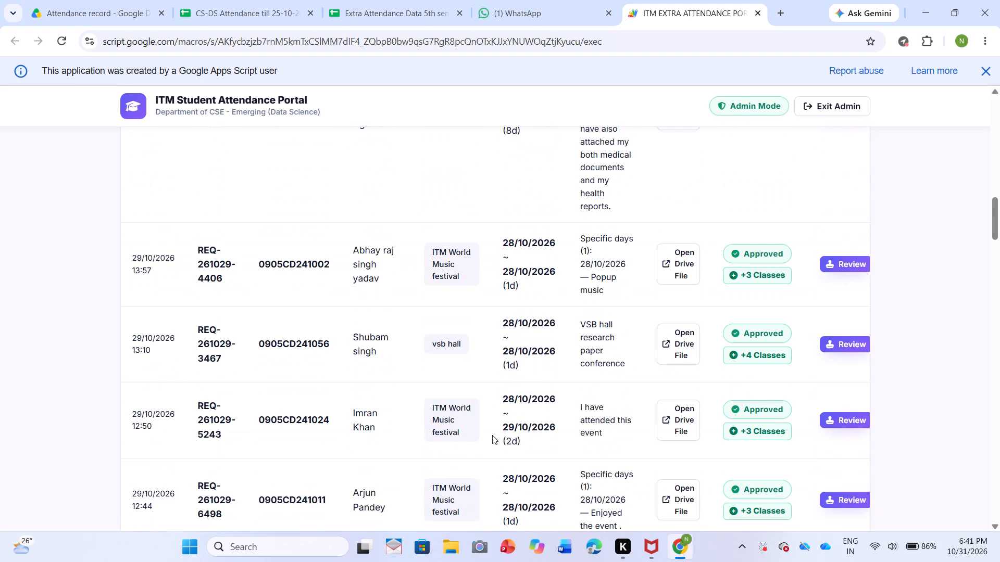
left_click(671, 346)
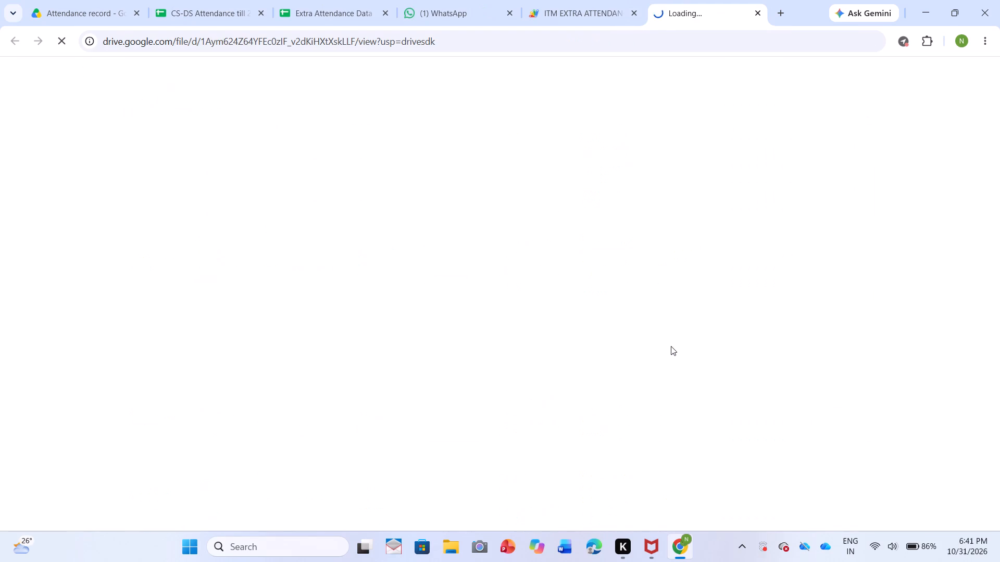
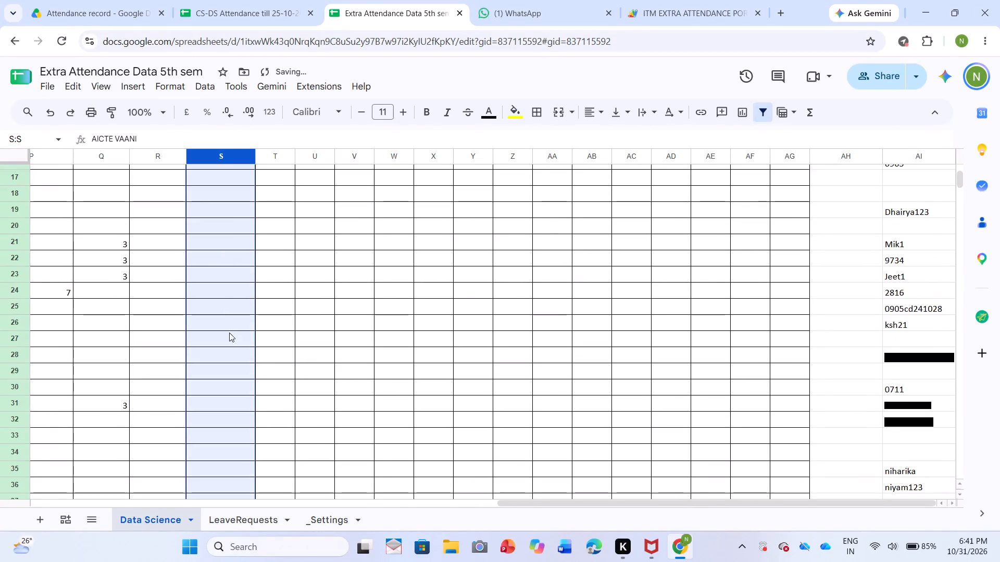
Enter 4 in the AICTE VAANI column at row 51 of the Data Science sheet.
scroll(233, 339, "down", 1)
scroll(706, 410, "down", 2)
left_click(208, 470)
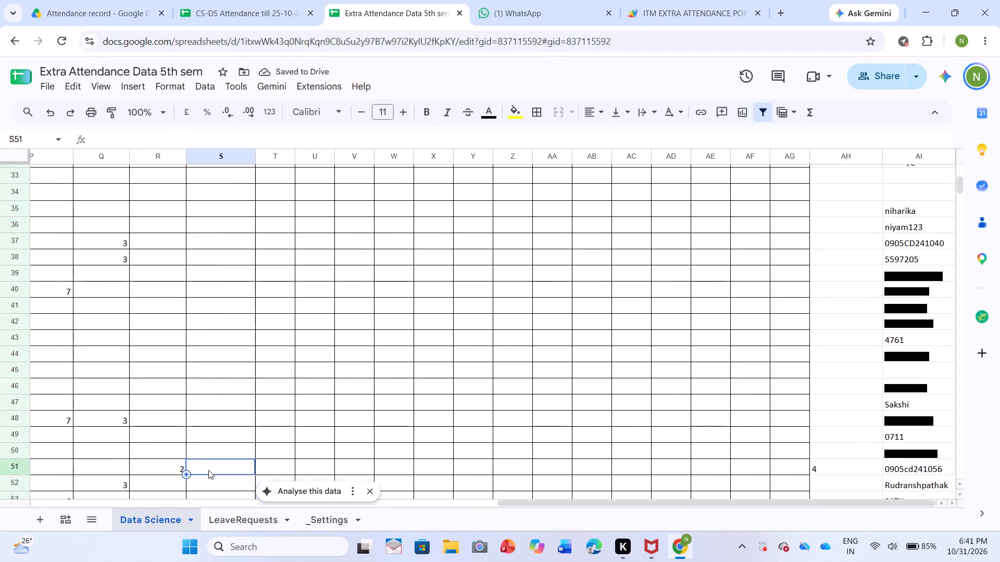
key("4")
left_click(305, 460)
Delete the vsb hall column from the Data Science sheet.
scroll(929, 366, "up", 5)
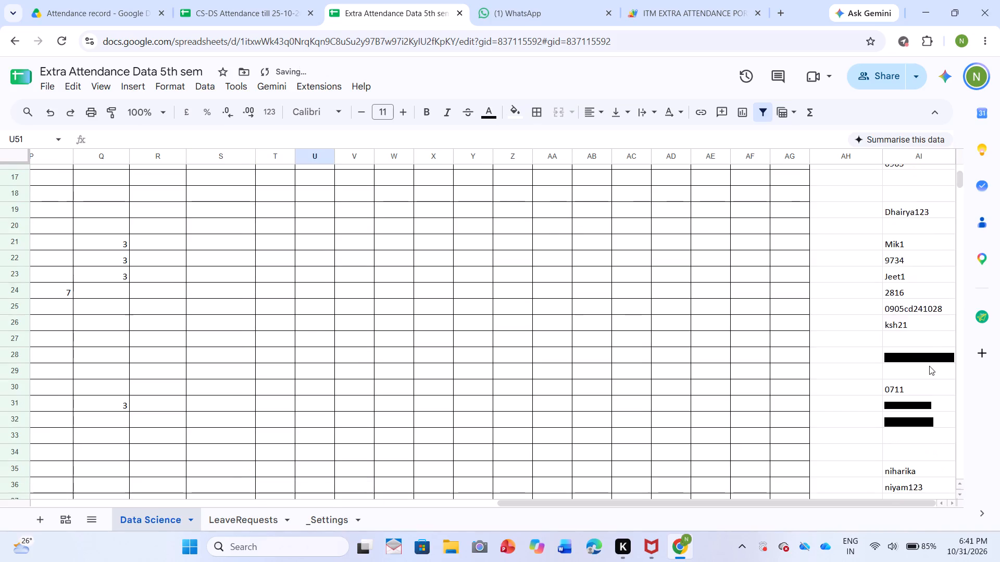
scroll(906, 301, "up", 4)
left_click(832, 158)
right_click(832, 158)
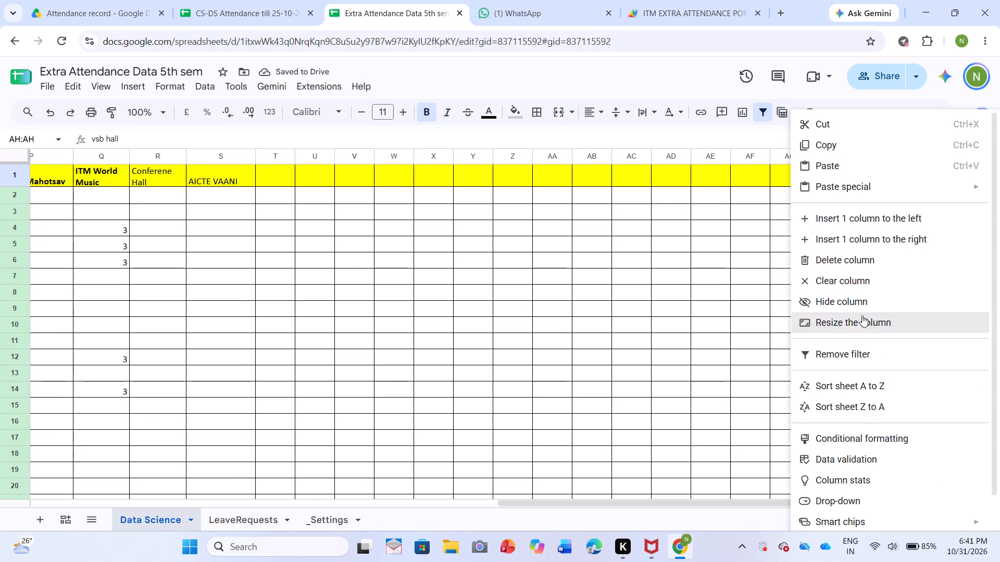
left_click(862, 257)
left_click(288, 175)
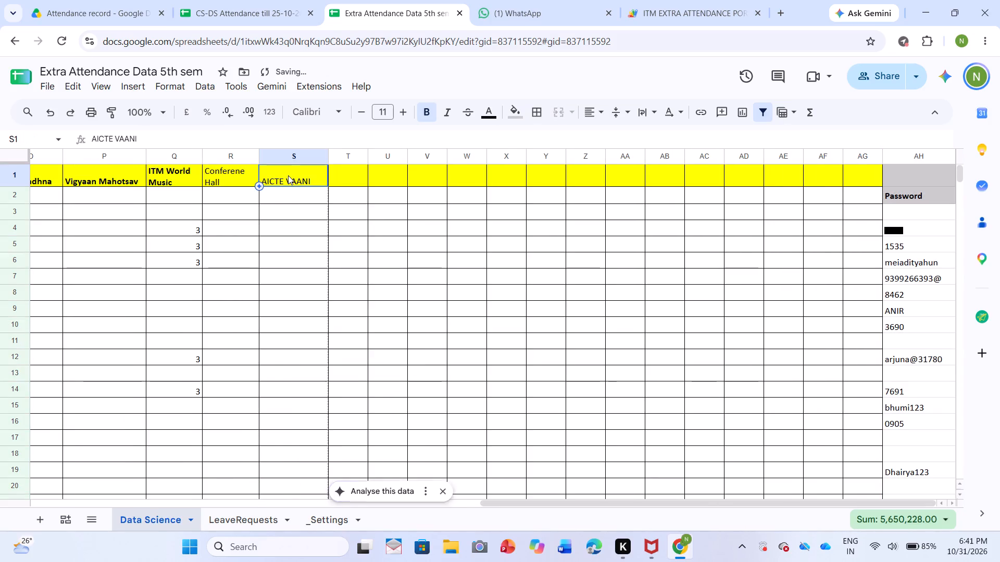
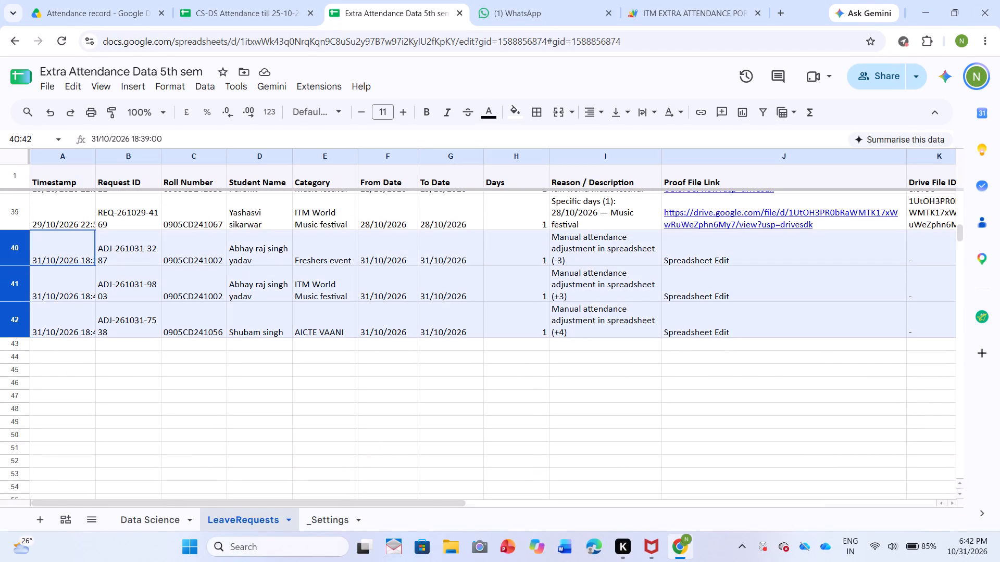
Delete rows 40 to 42, the three manual attendance adjustment entries, from the LeaveRequests sheet.
left_click_drag(27, 305, 28, 324)
right_click(19, 295)
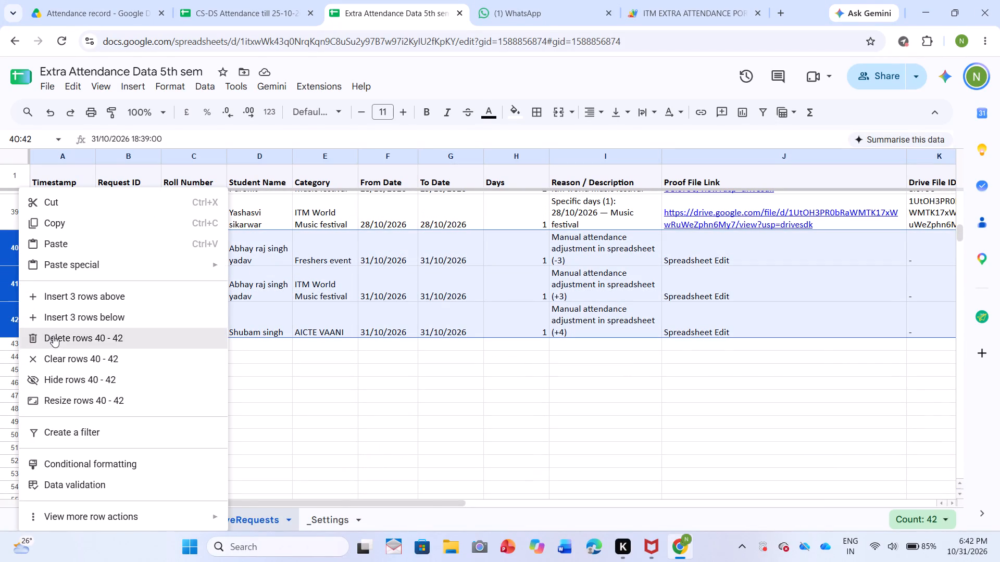
left_click(53, 337)
left_click(187, 367)
scroll(324, 333, "up", 3)
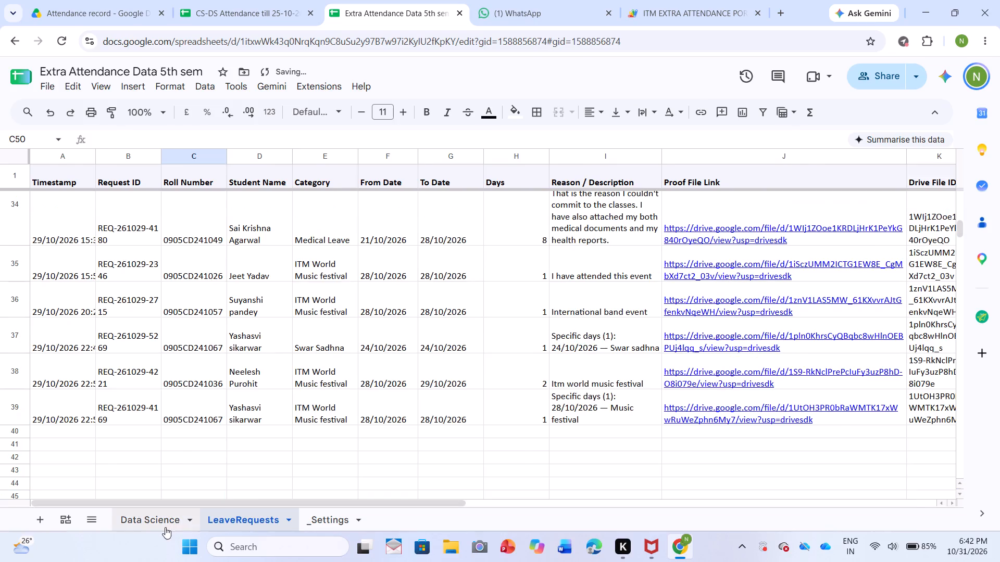
Return to the Data Science sheet and look over the event attendance entries down to the last student rows.
left_click(165, 528)
scroll(300, 398, "up", 6)
scroll(300, 398, "down", 12)
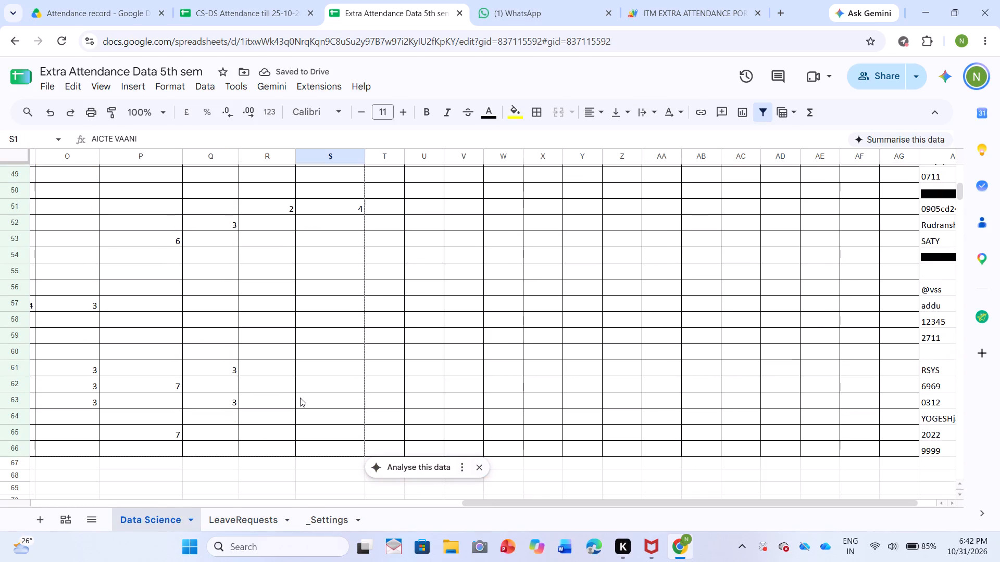
scroll(300, 398, "up", 18)
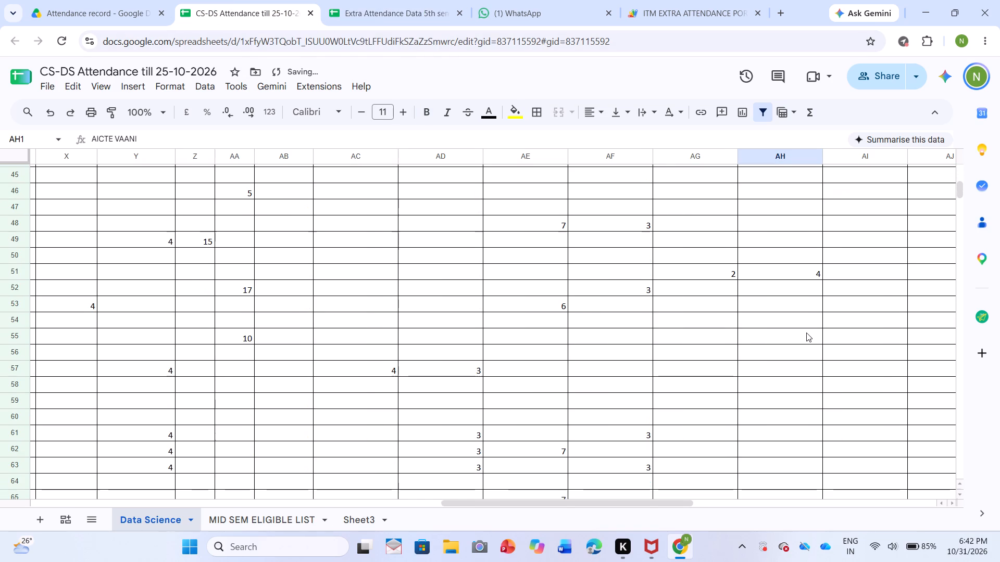
scroll(806, 333, "down", 4)
scroll(806, 333, "up", 19)
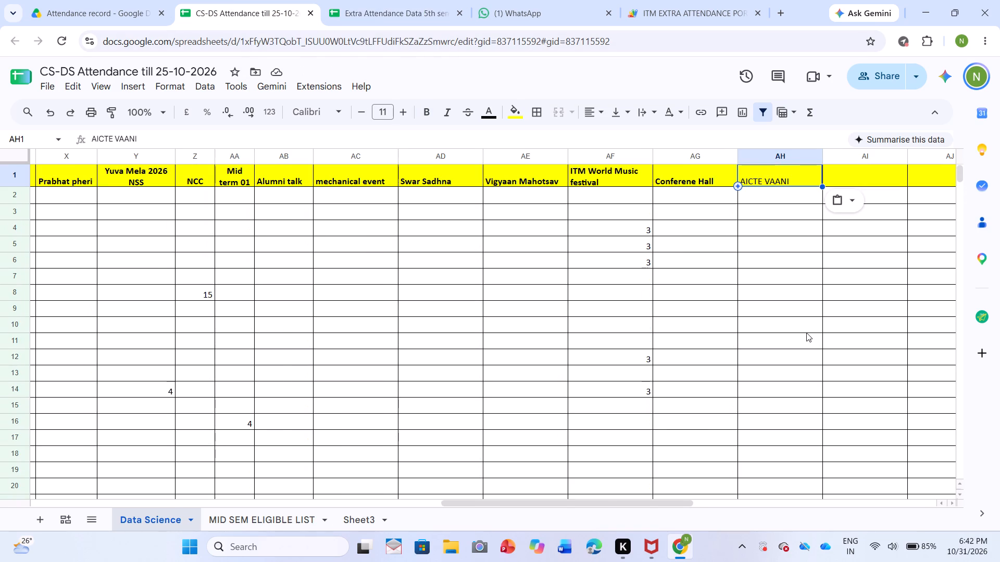
scroll(806, 333, "right", 8)
scroll(806, 333, "left", 8)
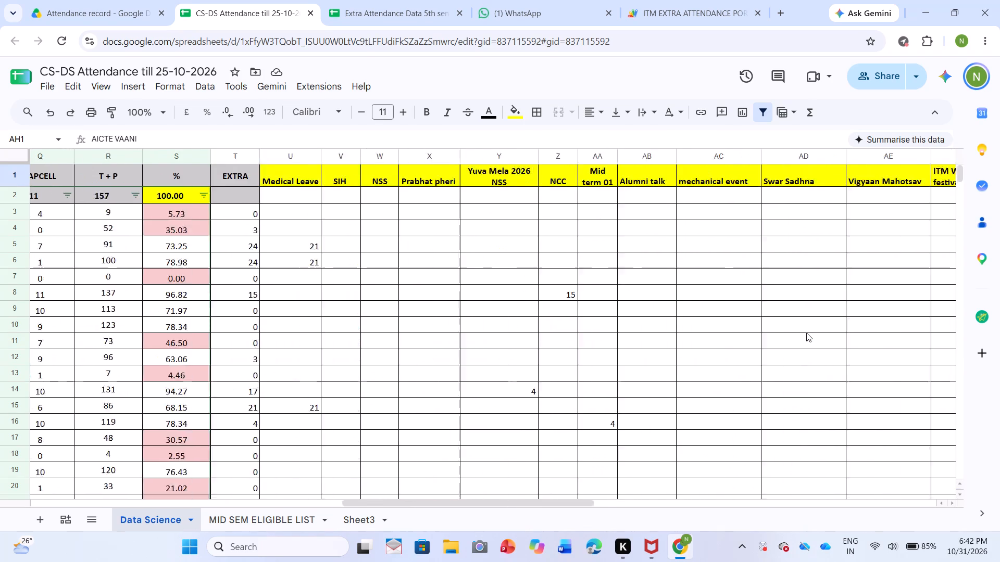
scroll(806, 333, "left", 2)
scroll(806, 333, "right", 5)
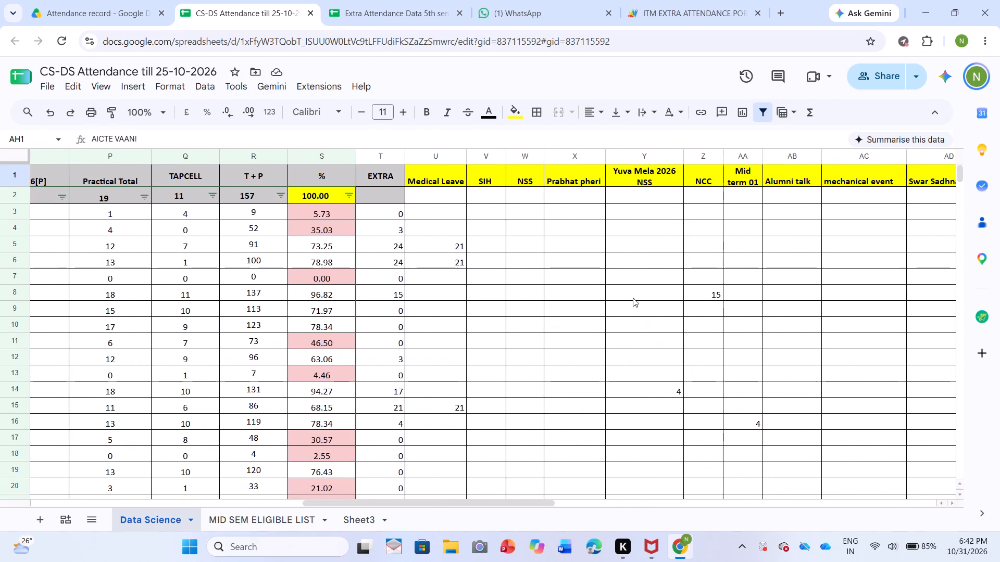
Make the AICTE VAANI header in cell AH1 bold.
left_click(633, 298)
scroll(633, 298, "left", 9)
scroll(633, 298, "right", 5)
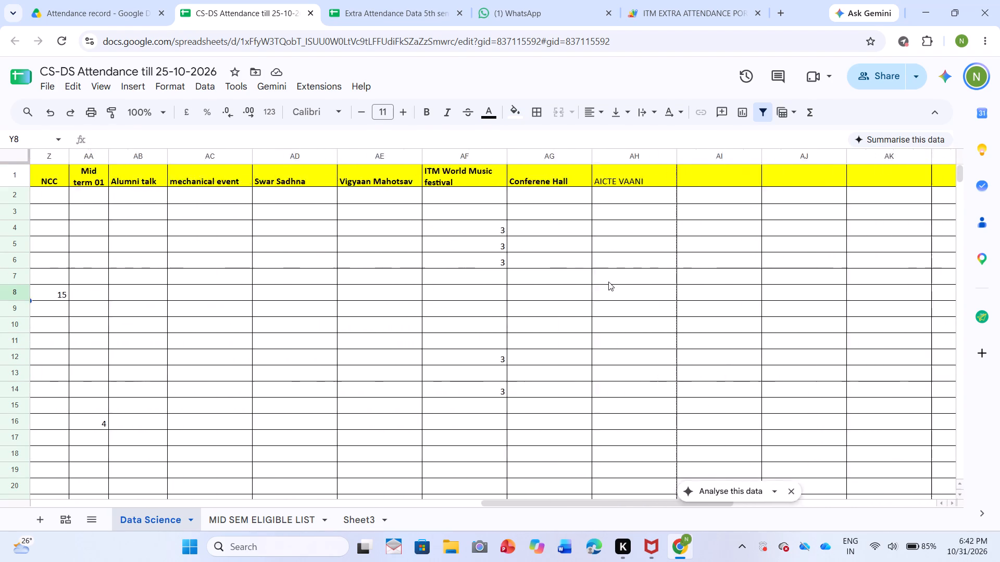
left_click(735, 182)
left_click(838, 176)
left_click(789, 185)
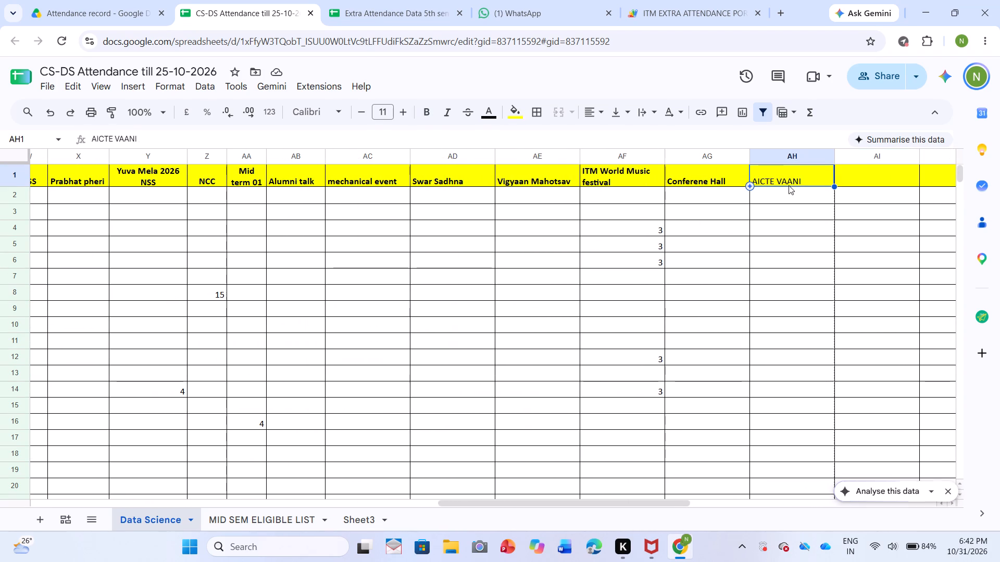
left_click(425, 108)
left_click(455, 288)
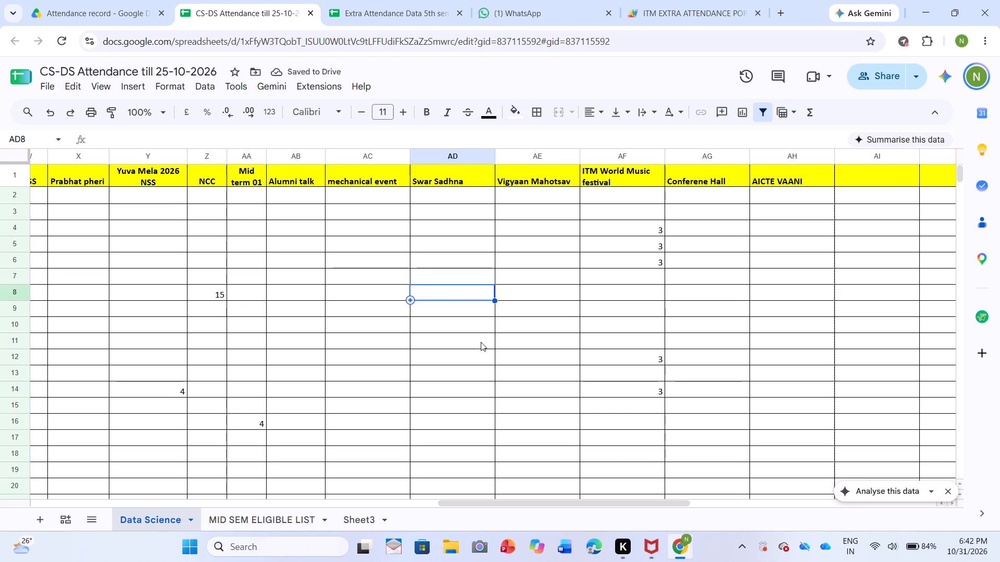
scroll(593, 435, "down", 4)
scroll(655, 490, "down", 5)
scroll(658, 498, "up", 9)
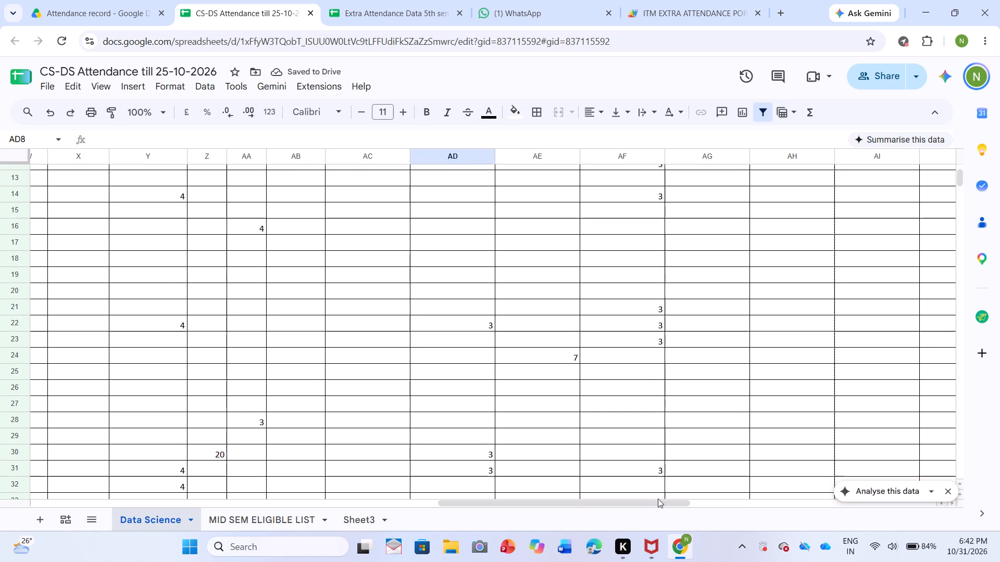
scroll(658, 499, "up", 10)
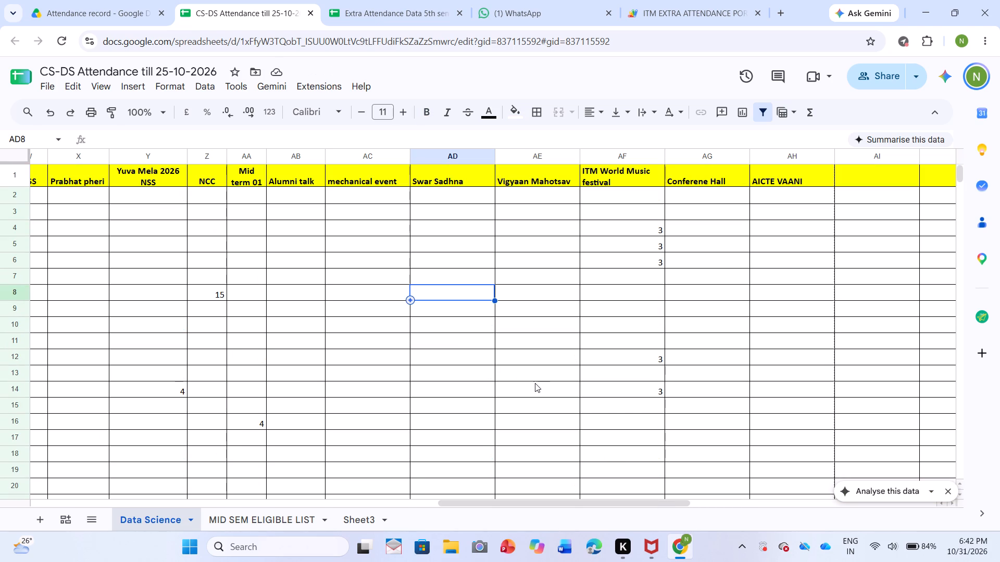
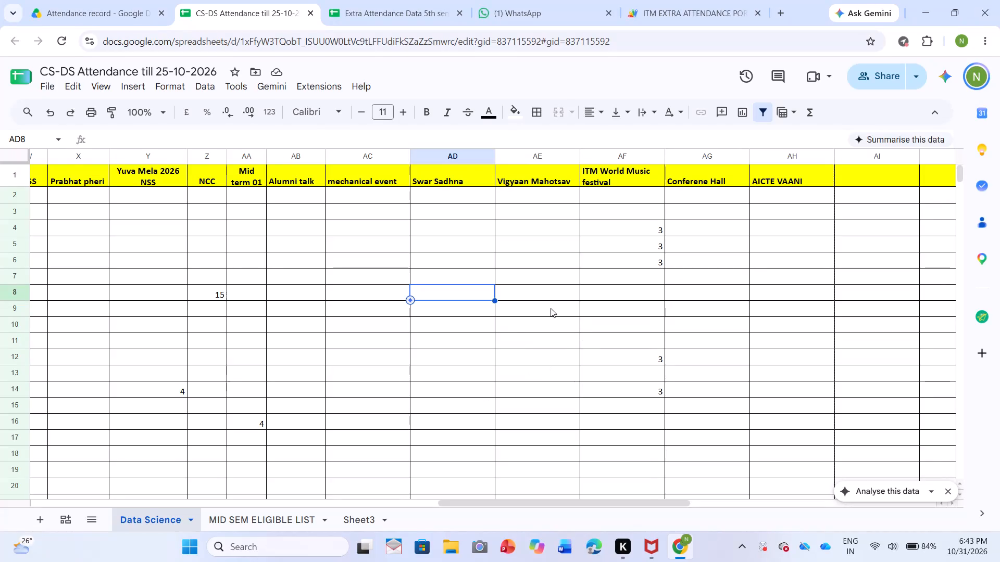
Return to the Extra Attendance Data 5th sem spreadsheet and view the event columns at the top of its Data Science sheet.
left_click(413, 0)
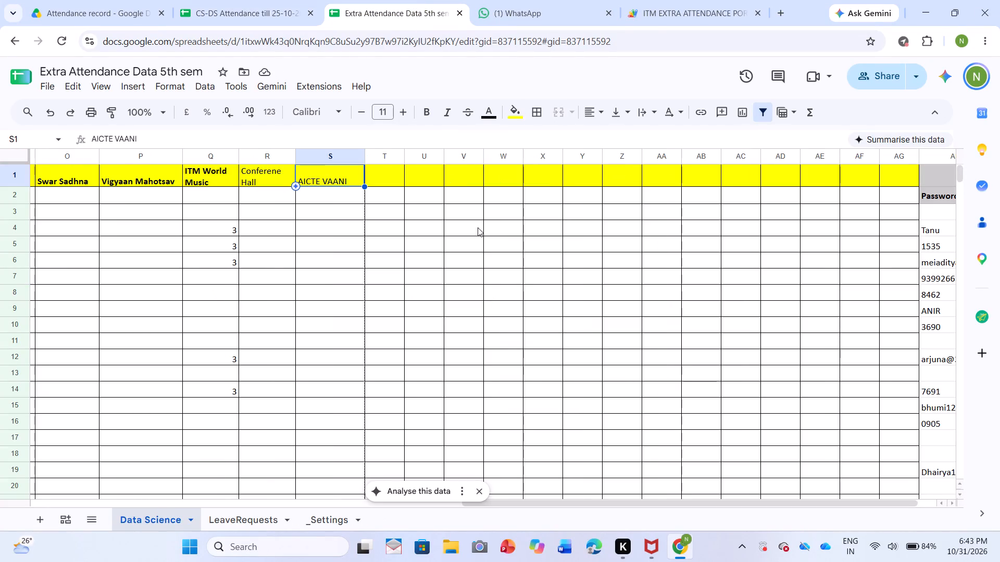
scroll(478, 227, "up", 1)
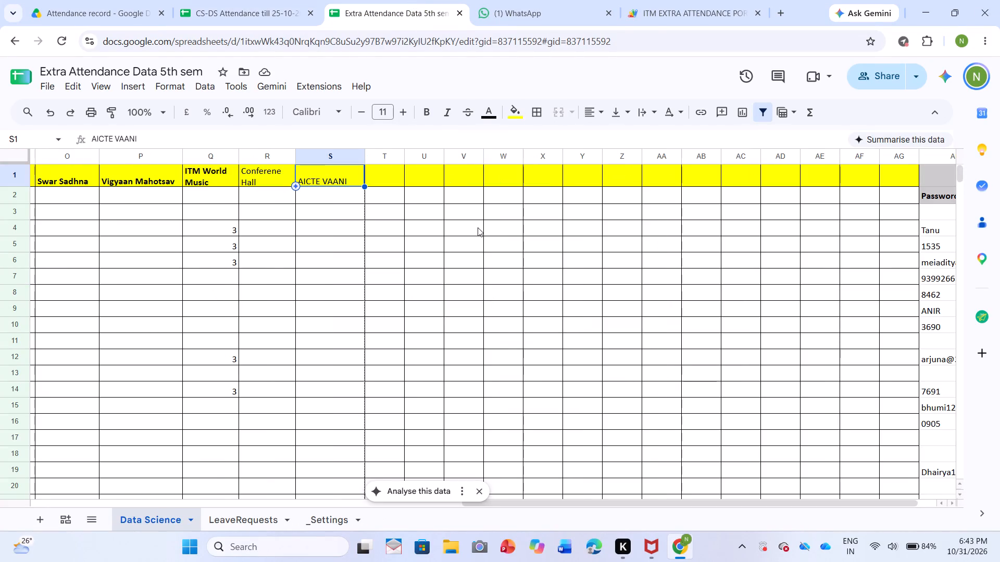
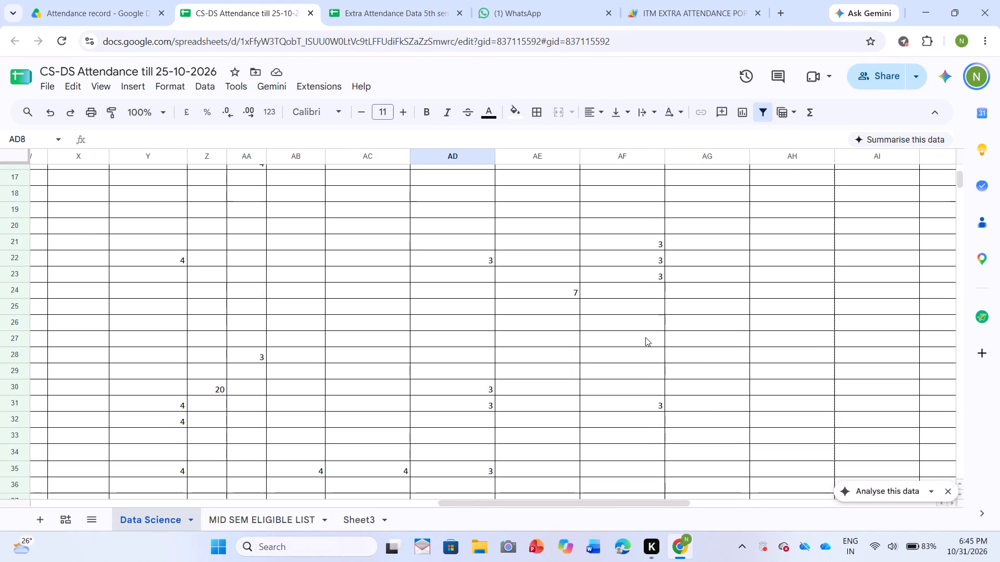
Switch to the Attendance record folder in Google Drive and clear the selection of the CS-DS Attendance file.
scroll(645, 337, "up", 10)
left_click(109, 0)
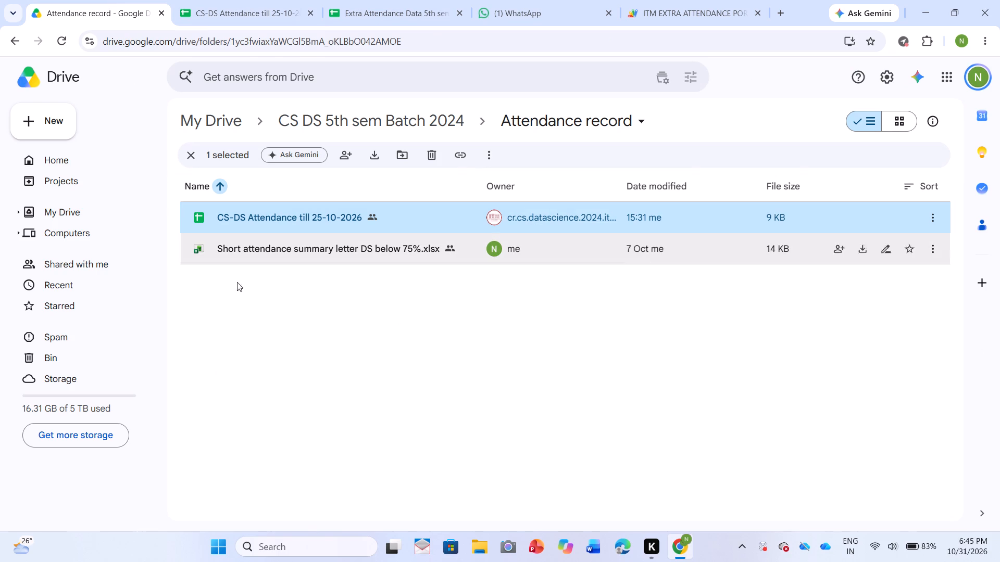
scroll(291, 325, "up", 6)
left_click(332, 376)
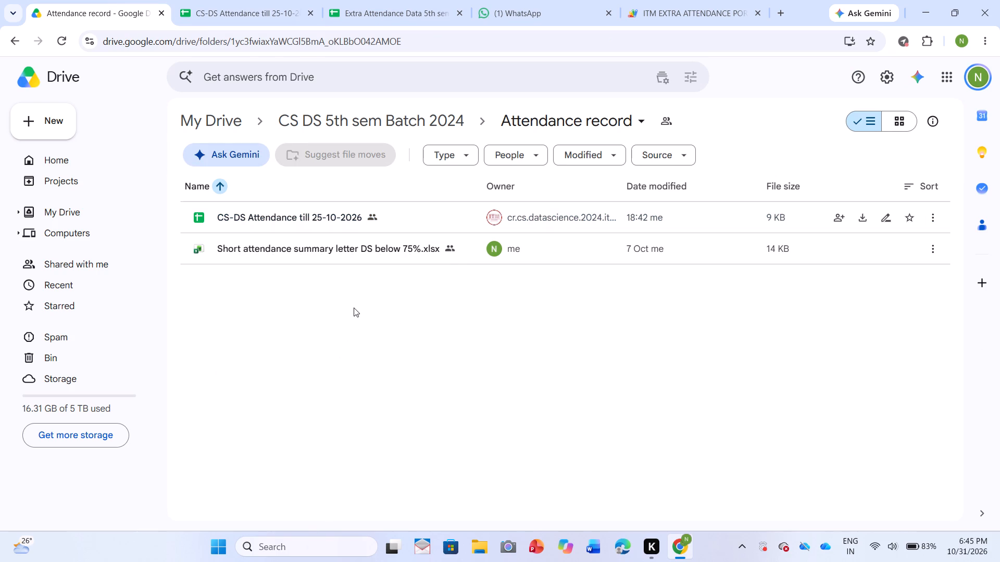
Open the Students folder inside the CS DS 5th sem Batch 2024 folder in Drive.
left_click(9, 43)
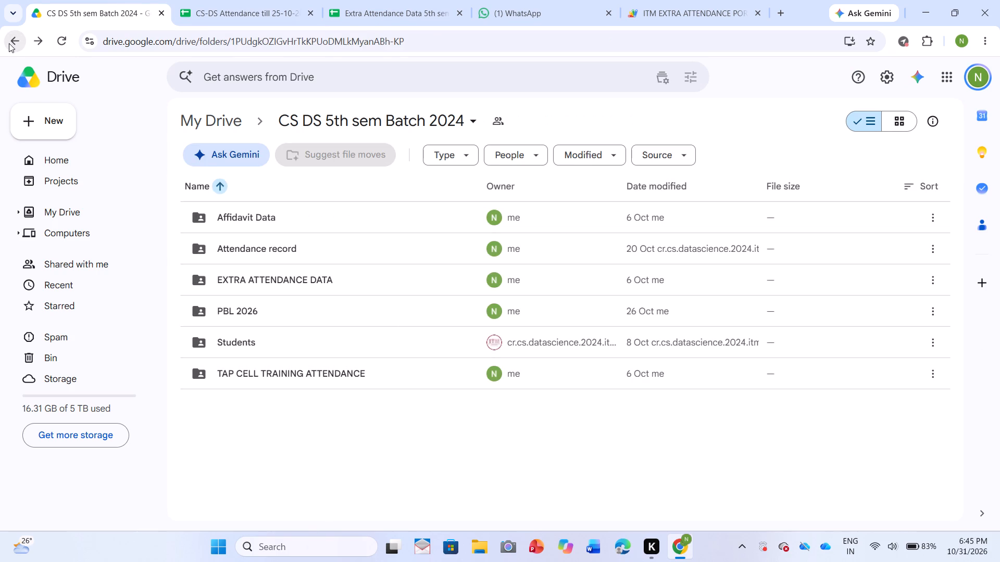
double_click(264, 348)
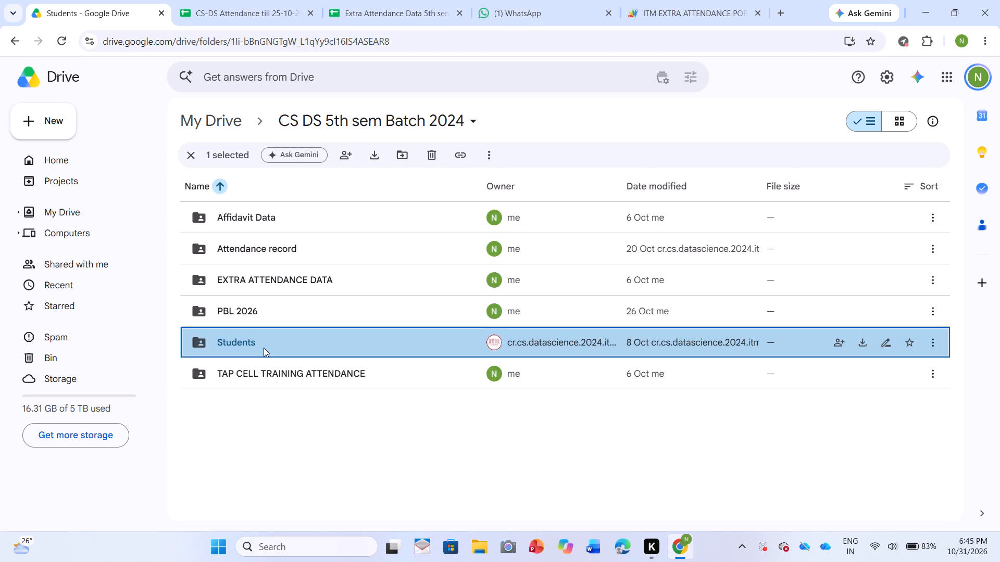
right_click(277, 273)
left_click(254, 241)
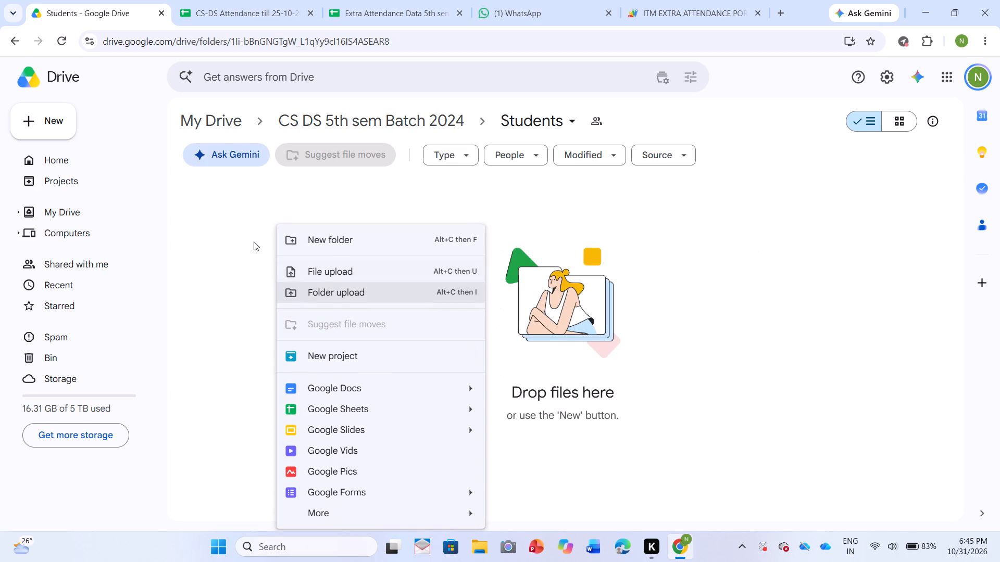
From the Extra Attendance Data 5th sem spreadsheet, find and open the recent spreadsheet Student details form (Responses).
left_click(420, 21)
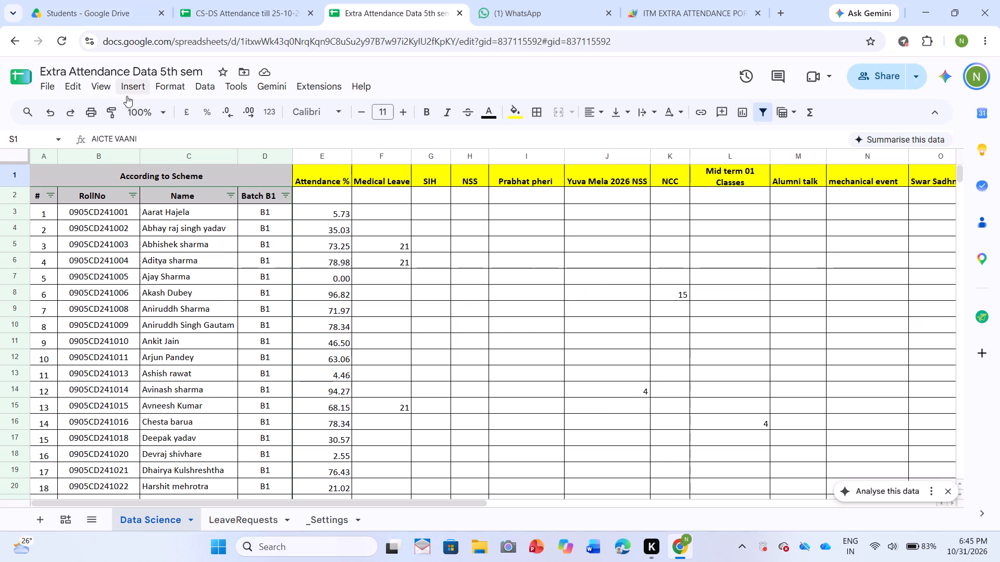
left_click(48, 86)
left_click(106, 132)
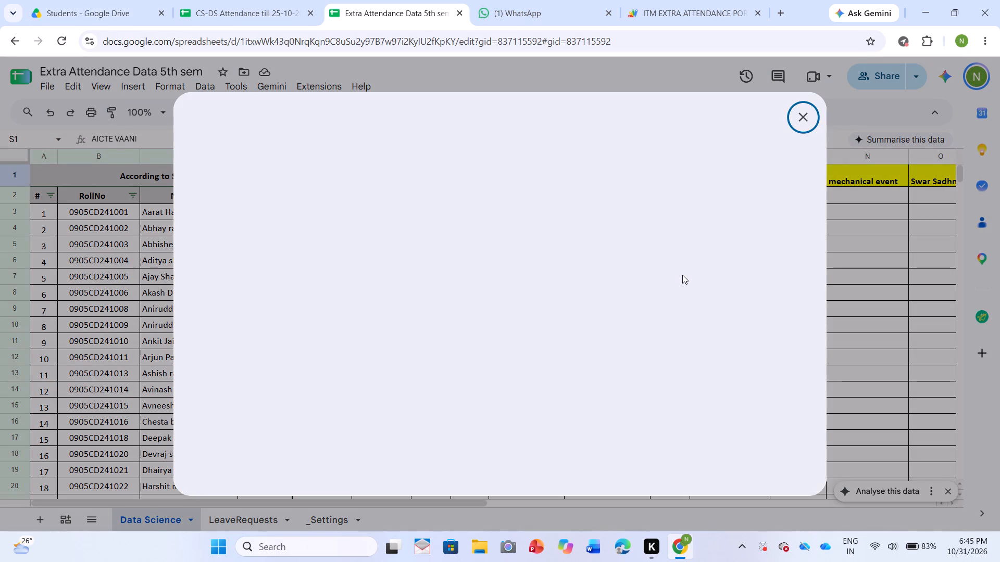
scroll(682, 275, "down", 4)
scroll(682, 275, "up", 3)
scroll(682, 275, "down", 5)
scroll(654, 349, "up", 2)
scroll(654, 349, "down", 5)
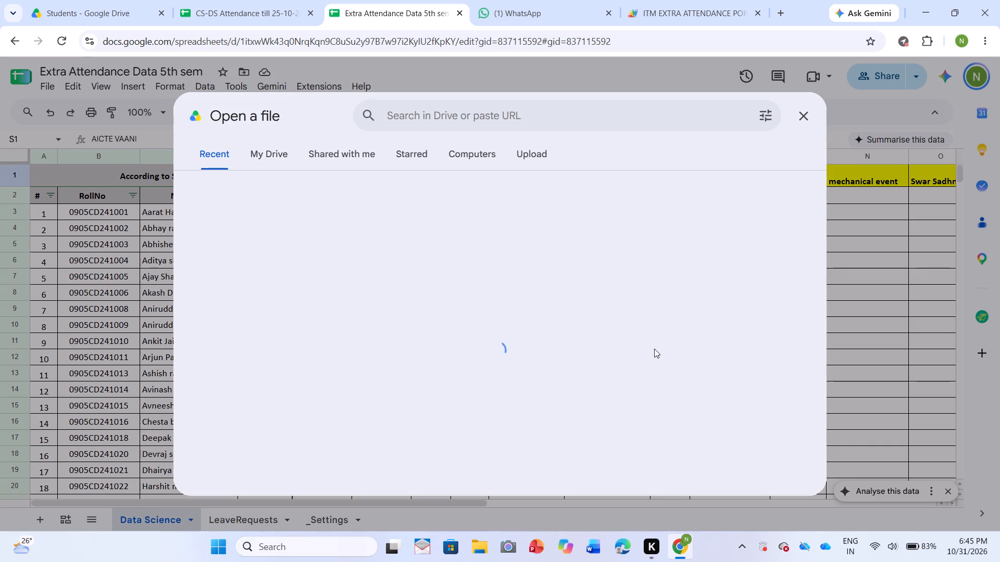
scroll(654, 349, "down", 11)
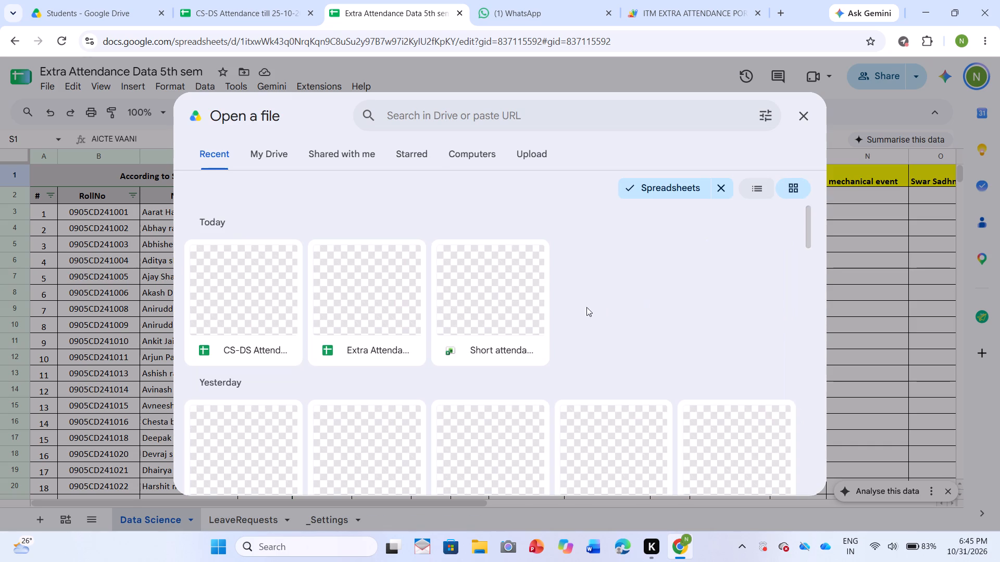
scroll(352, 369, "down", 4)
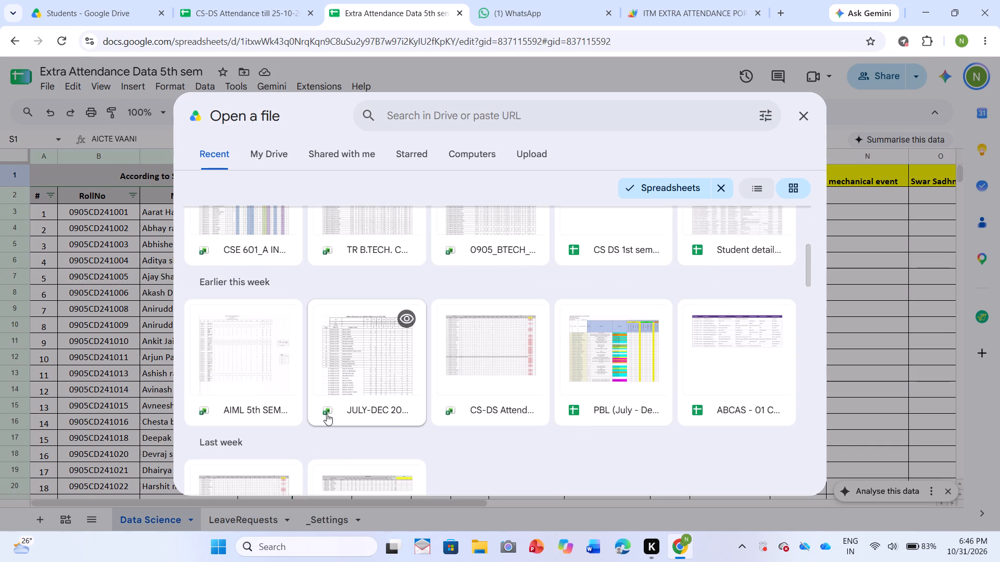
scroll(327, 414, "down", 5)
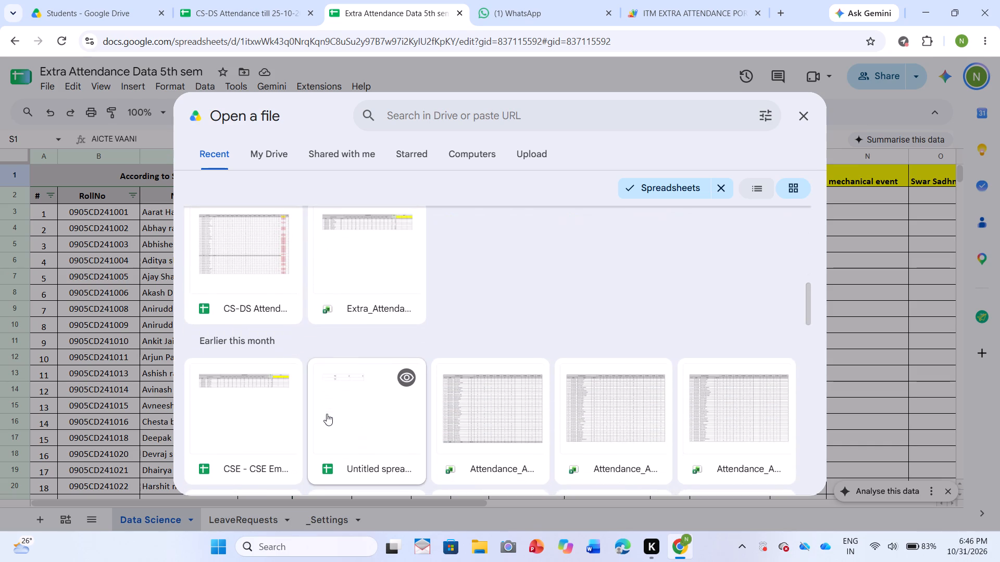
scroll(441, 405, "down", 1)
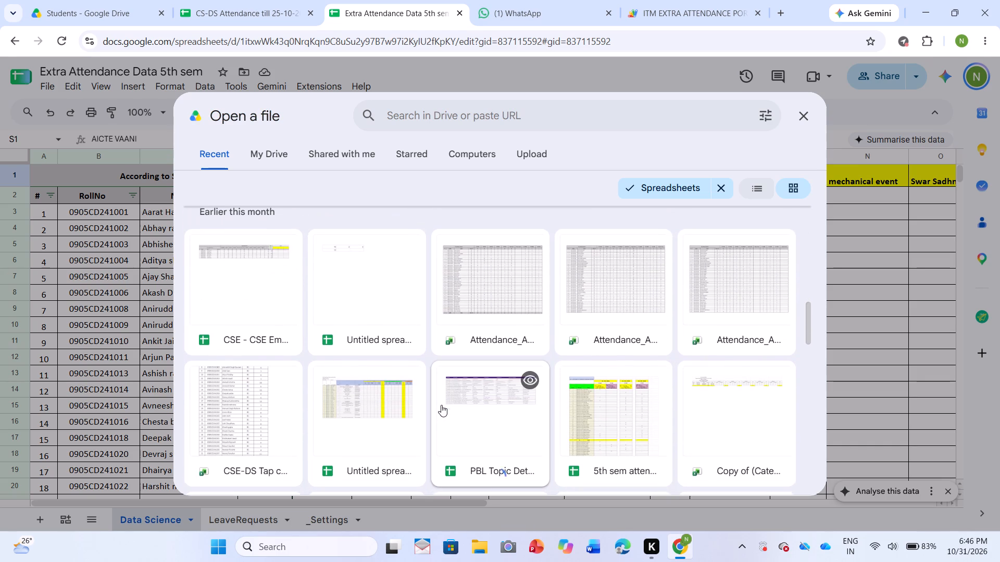
scroll(441, 405, "down", 2)
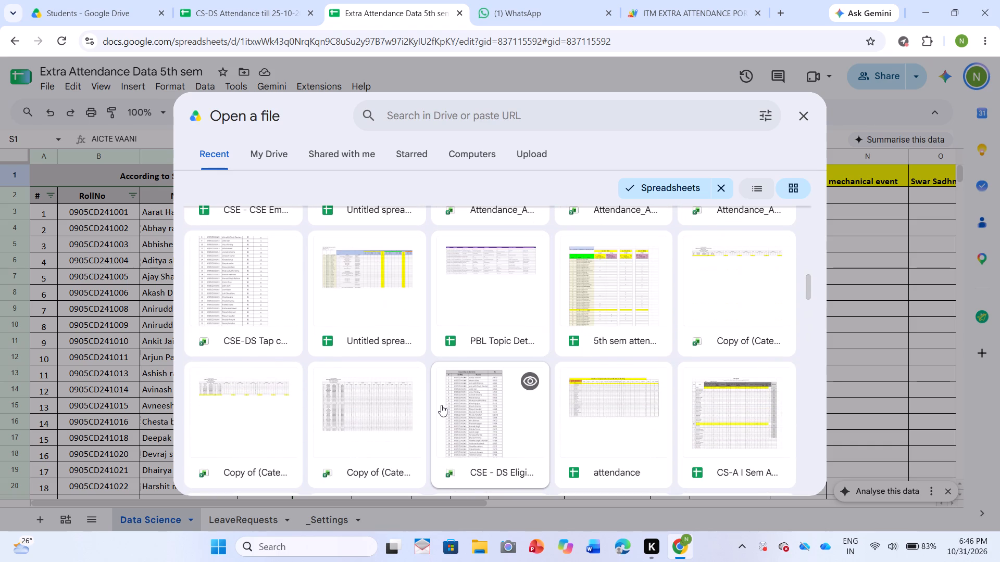
scroll(441, 405, "down", 2)
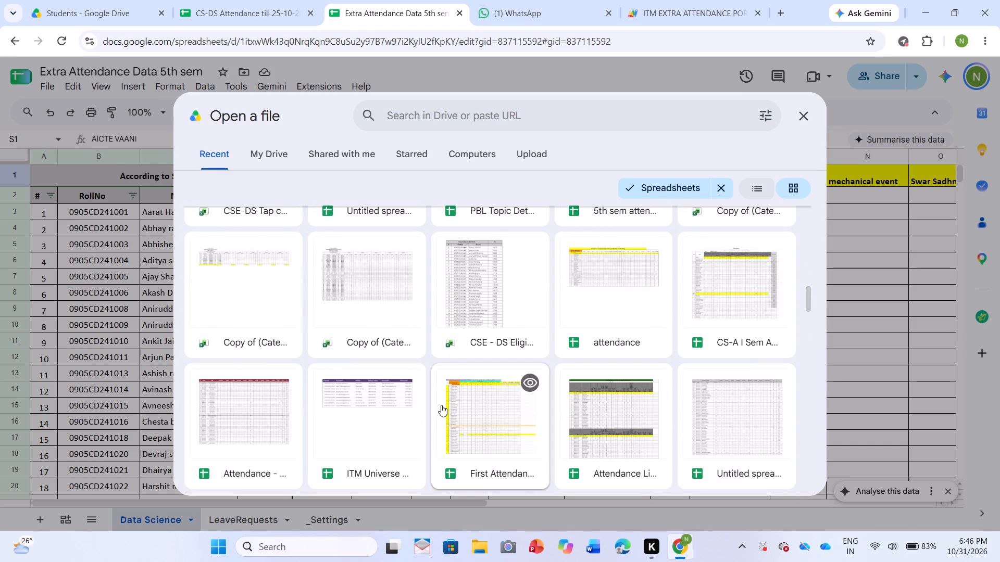
scroll(441, 405, "down", 1)
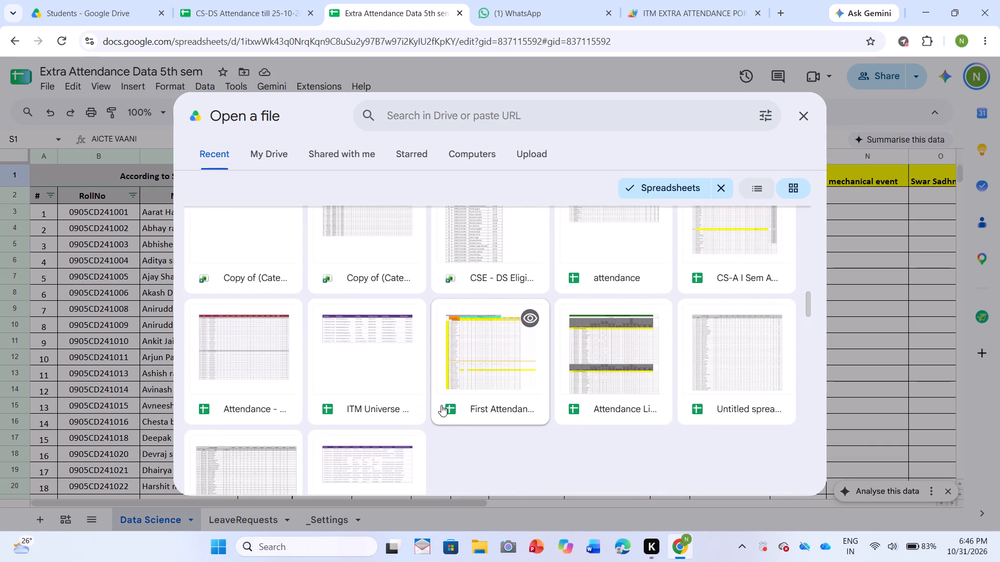
scroll(441, 405, "down", 4)
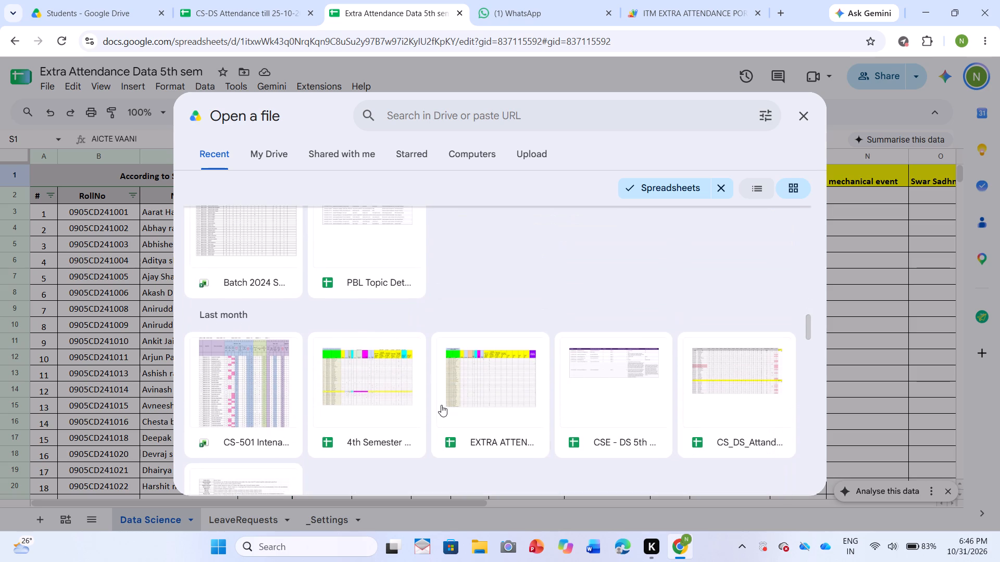
scroll(441, 405, "up", 1)
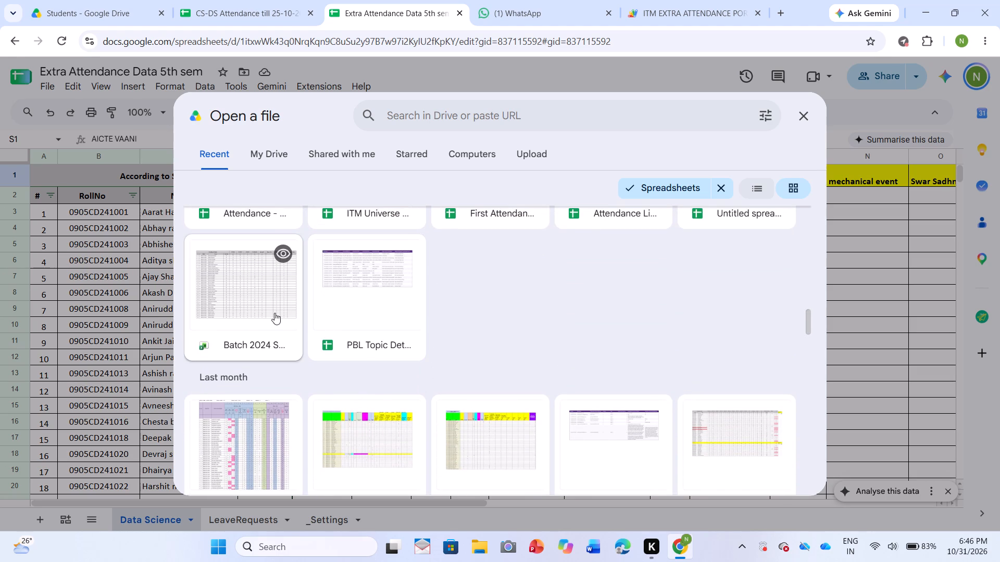
scroll(274, 313, "down", 1)
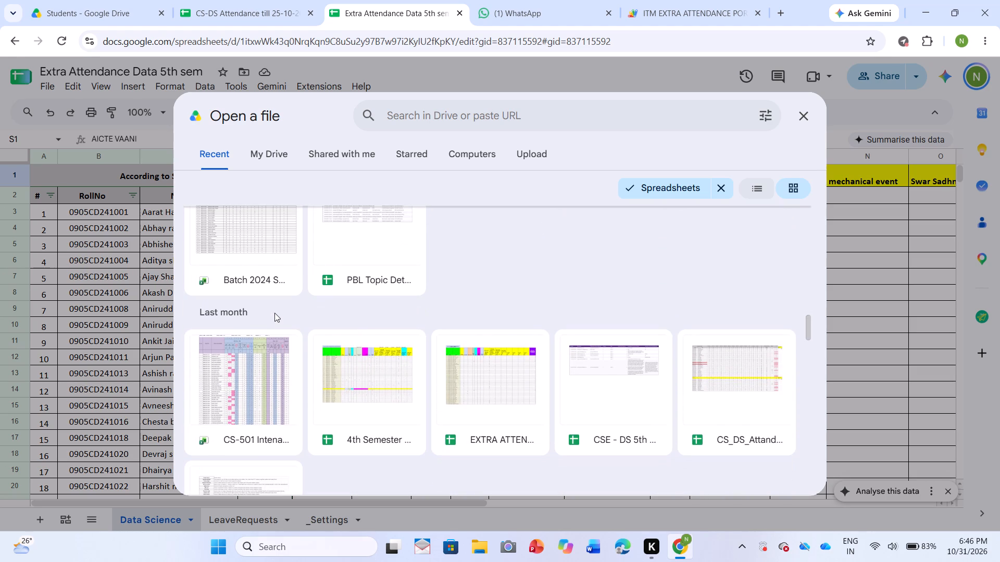
scroll(619, 427, "down", 3)
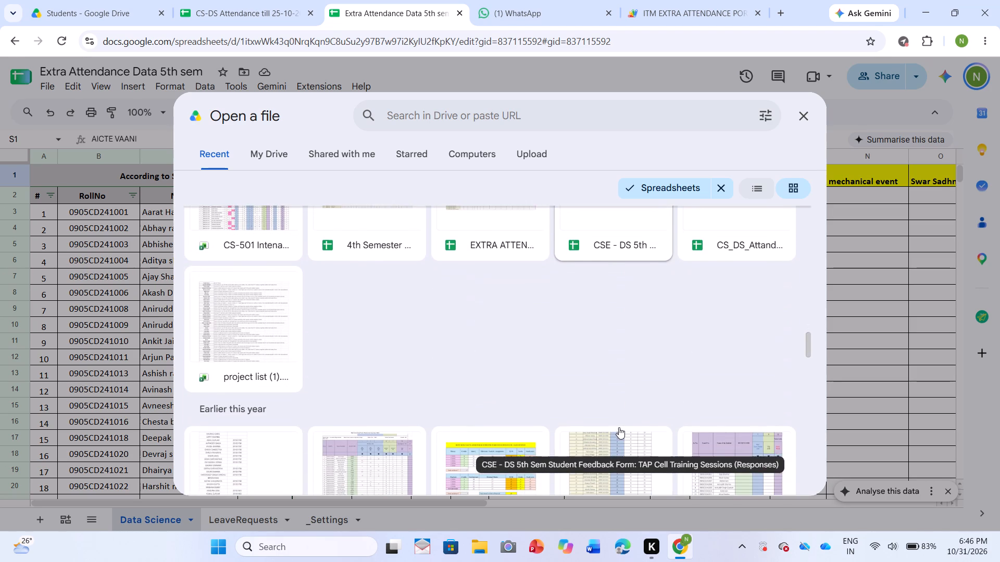
scroll(529, 359, "down", 2)
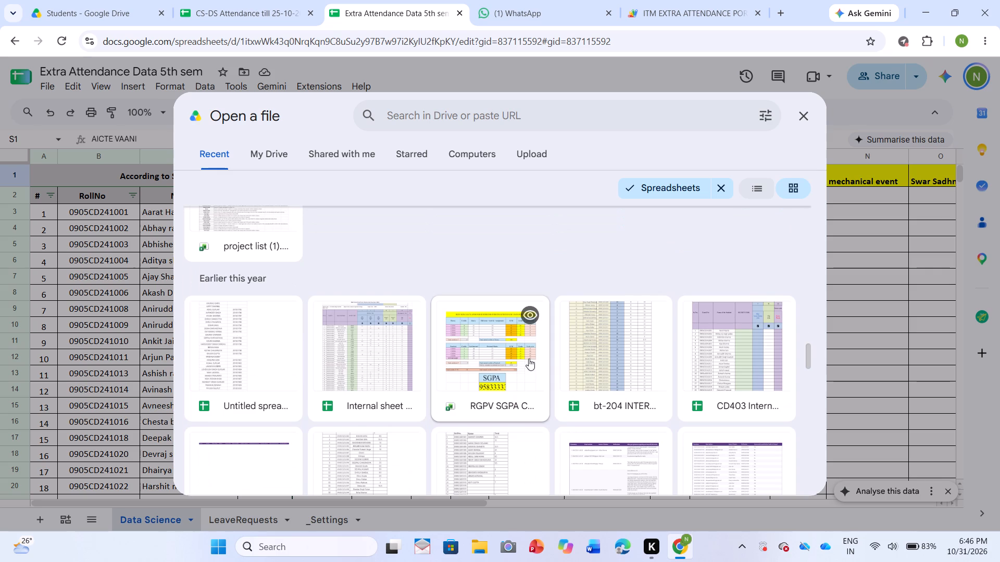
scroll(529, 359, "down", 3)
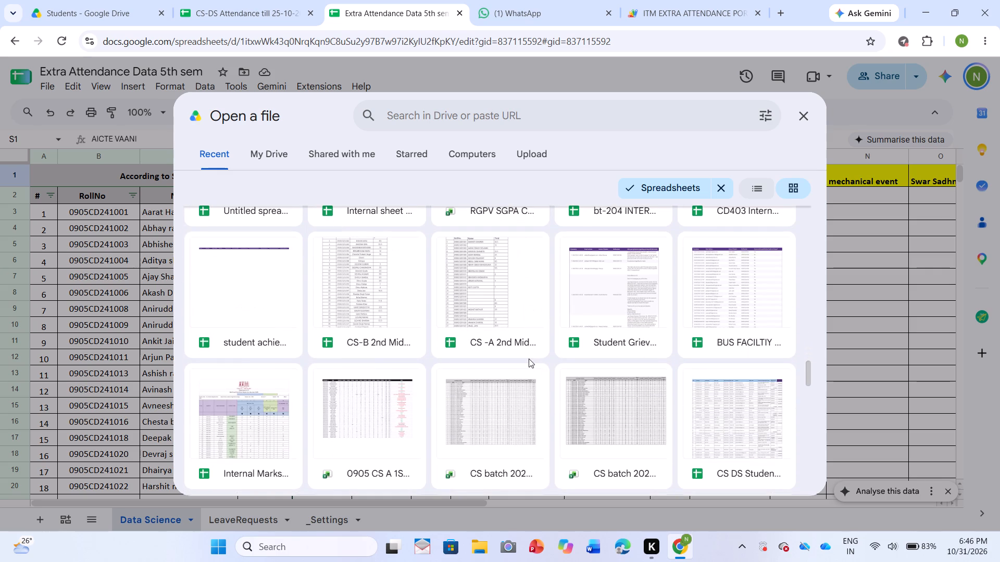
scroll(529, 359, "up", 3)
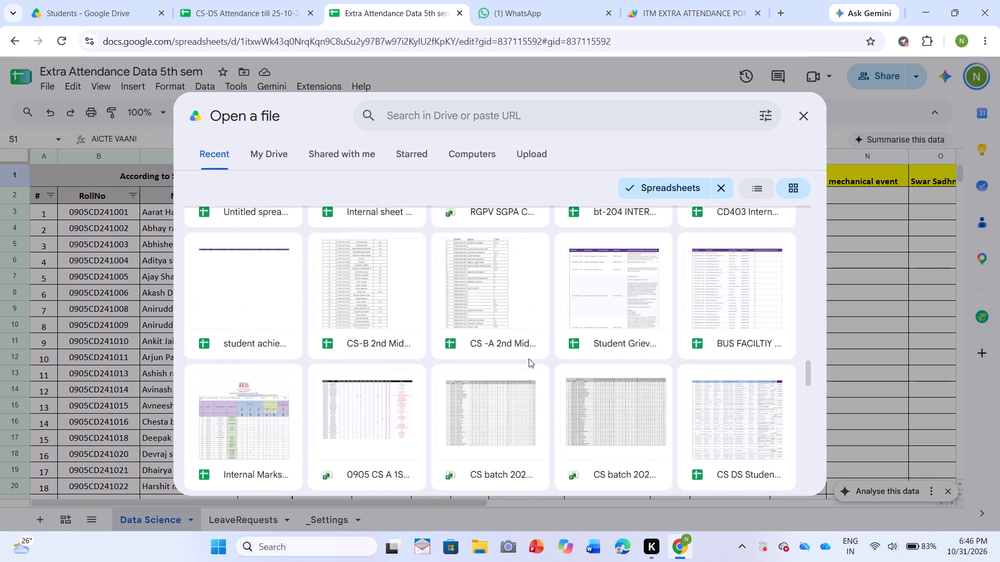
scroll(529, 359, "up", 4)
scroll(529, 359, "up", 20)
scroll(529, 359, "up", 7)
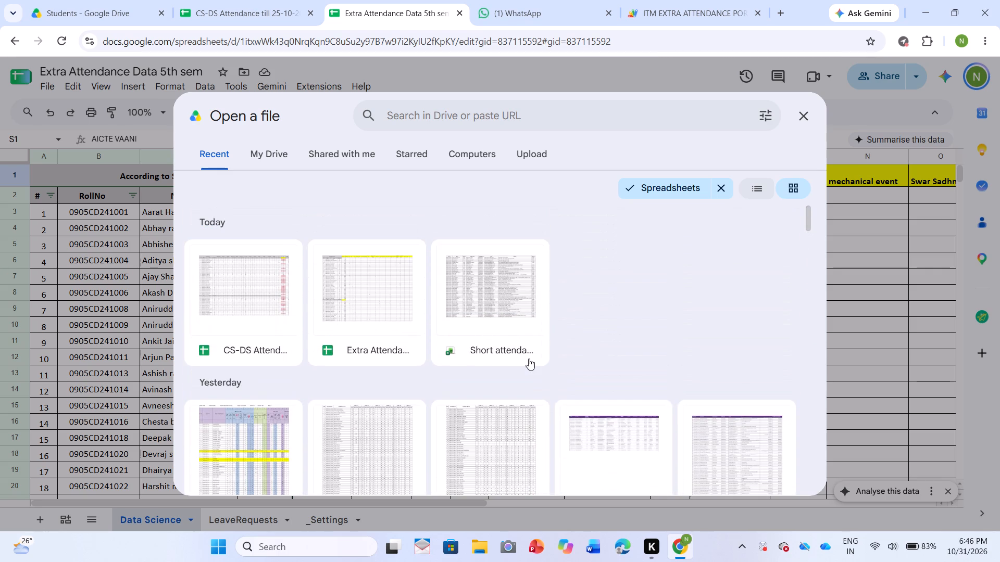
scroll(529, 359, "up", 2)
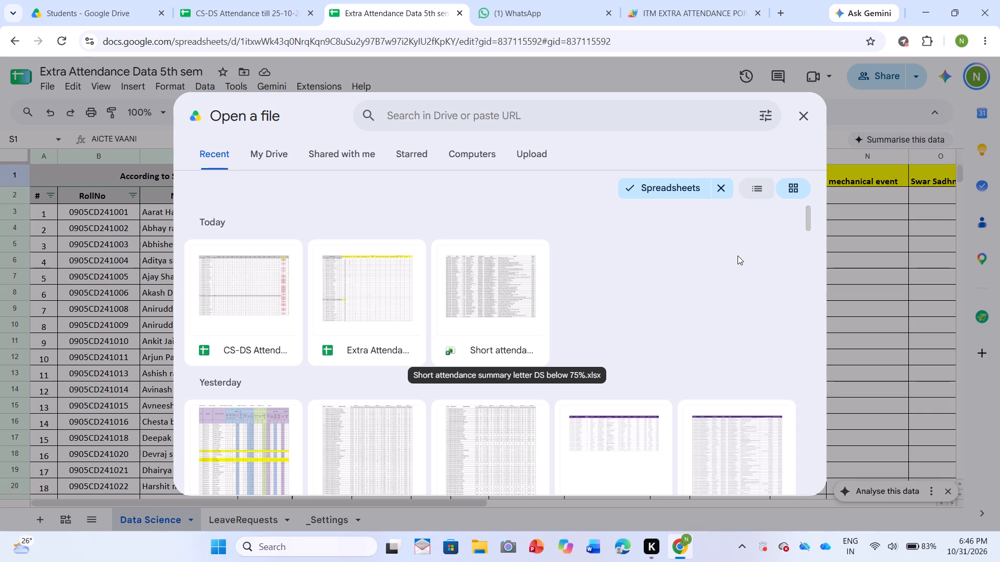
scroll(675, 301, "down", 2)
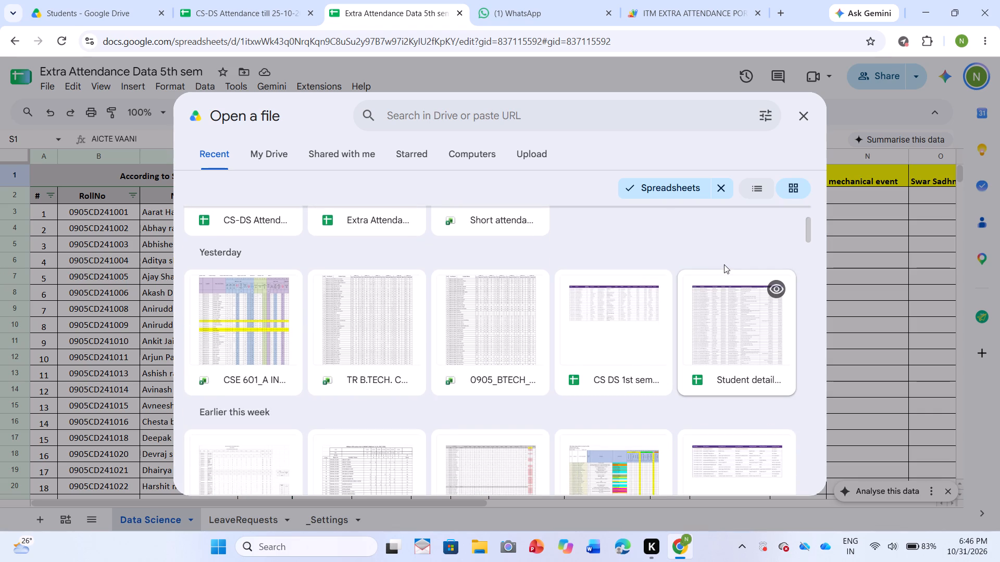
double_click(732, 363)
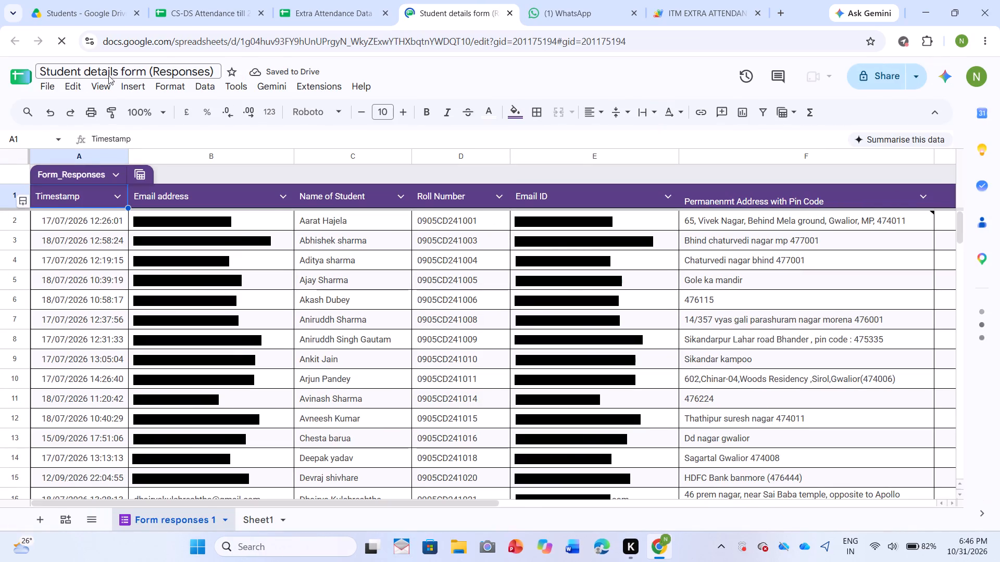
Download the Student details form (Responses) spreadsheet as a Microsoft Excel (.xlsx) file.
left_click(46, 83)
left_click(48, 86)
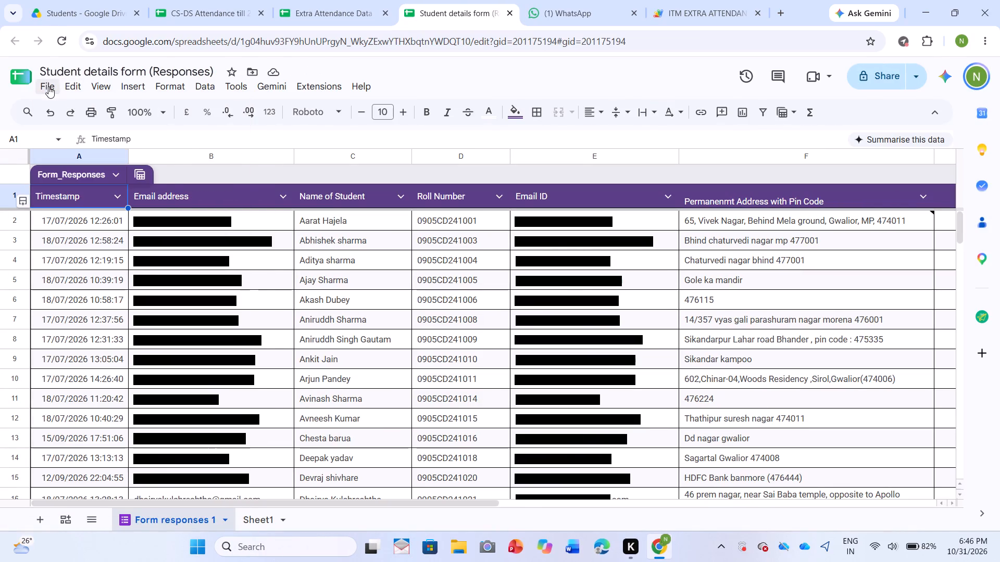
left_click(48, 86)
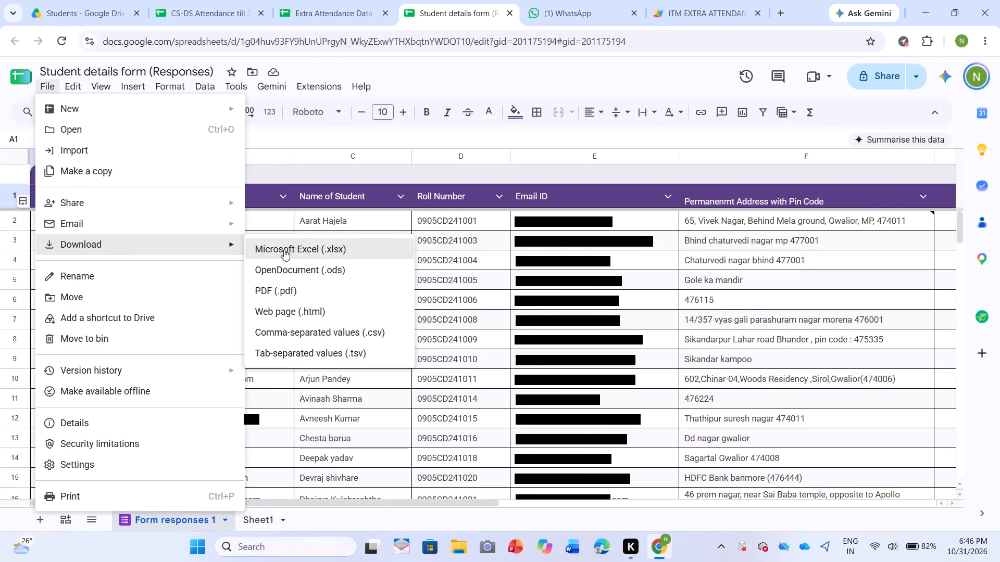
left_click(295, 251)
Upload the downloaded Student details form (Responses) (1) workbook from Downloads to the Students folder in Drive.
left_click(67, 10)
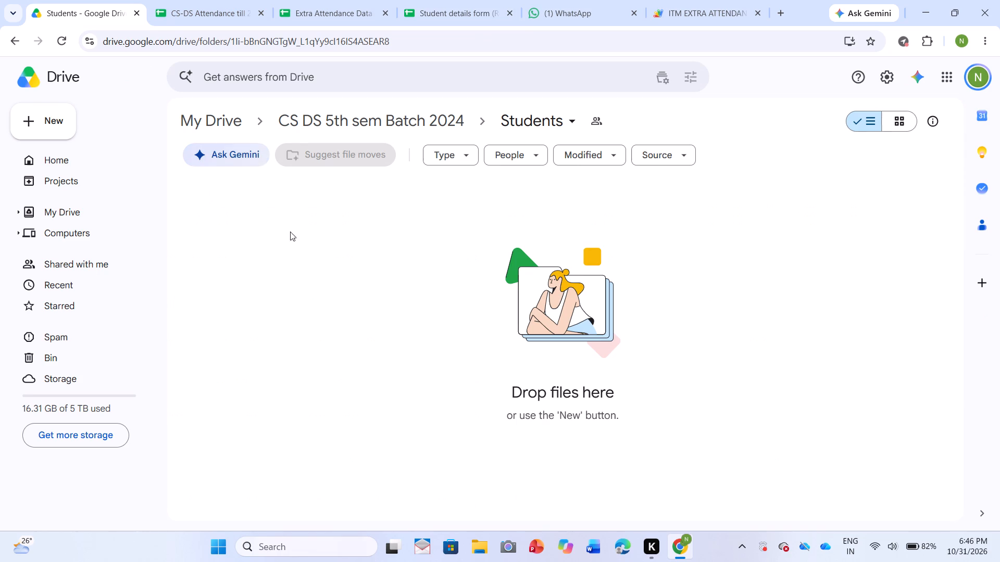
right_click(467, 241)
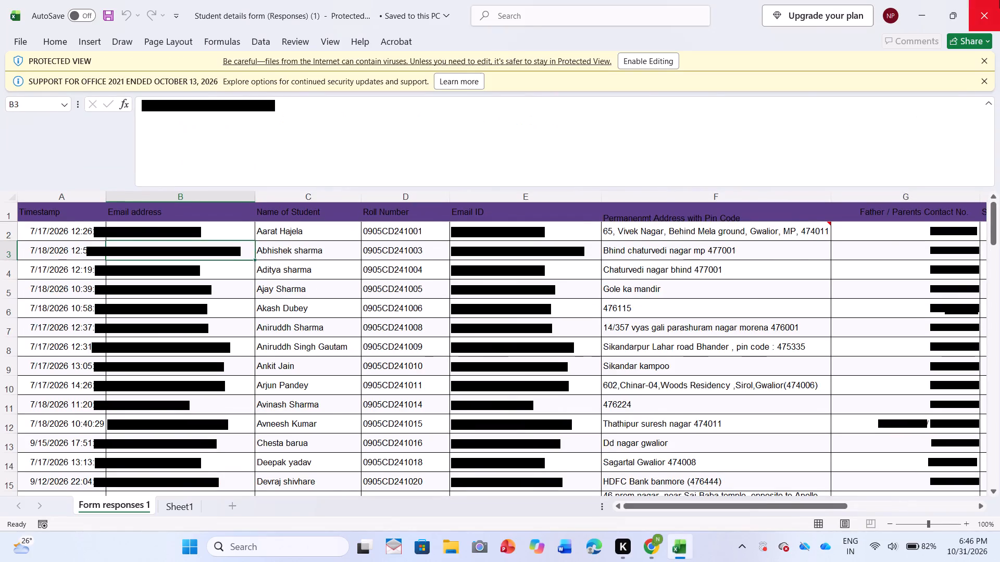
left_click(999, 0)
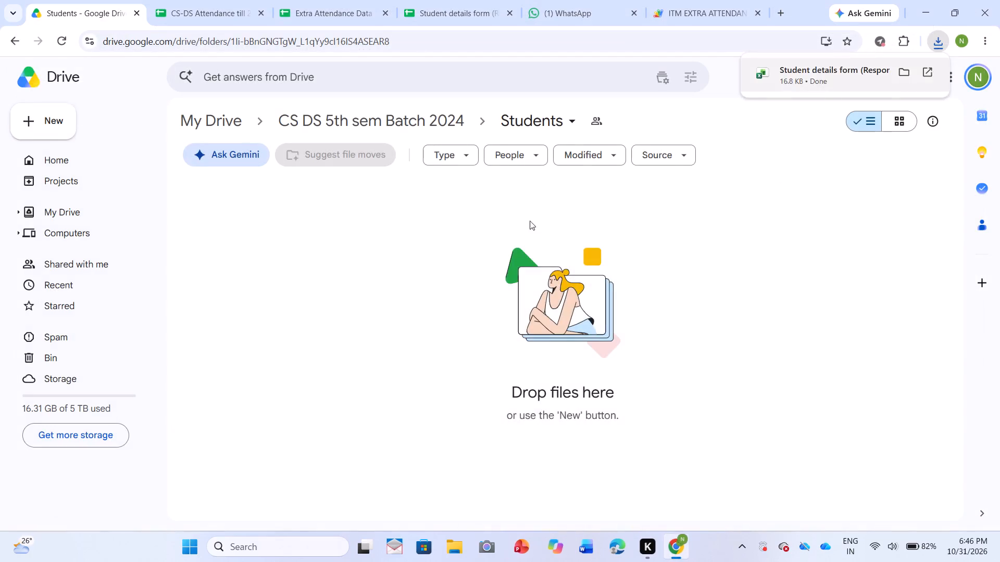
right_click(433, 244)
left_click(497, 264)
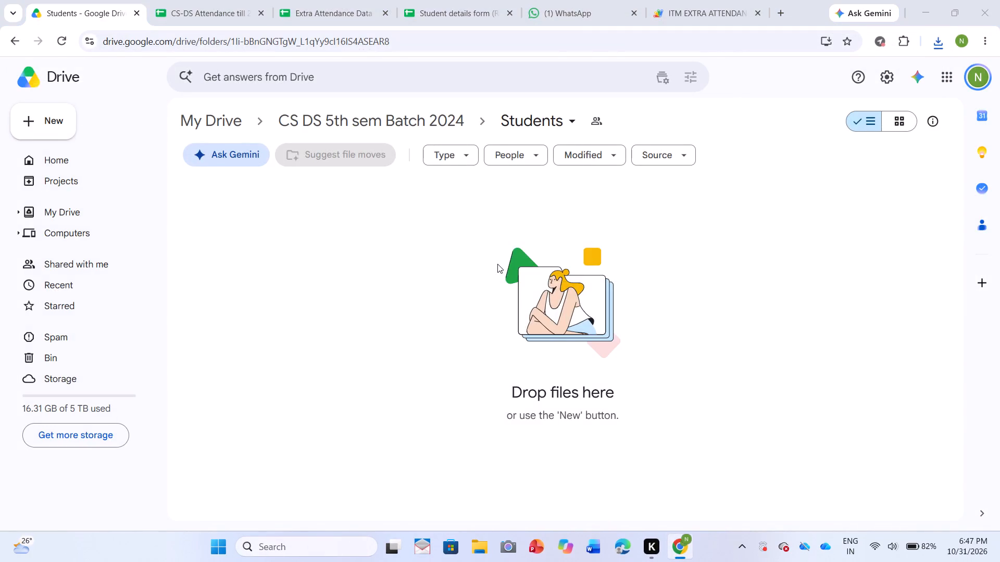
scroll(93, 210, "up", 2)
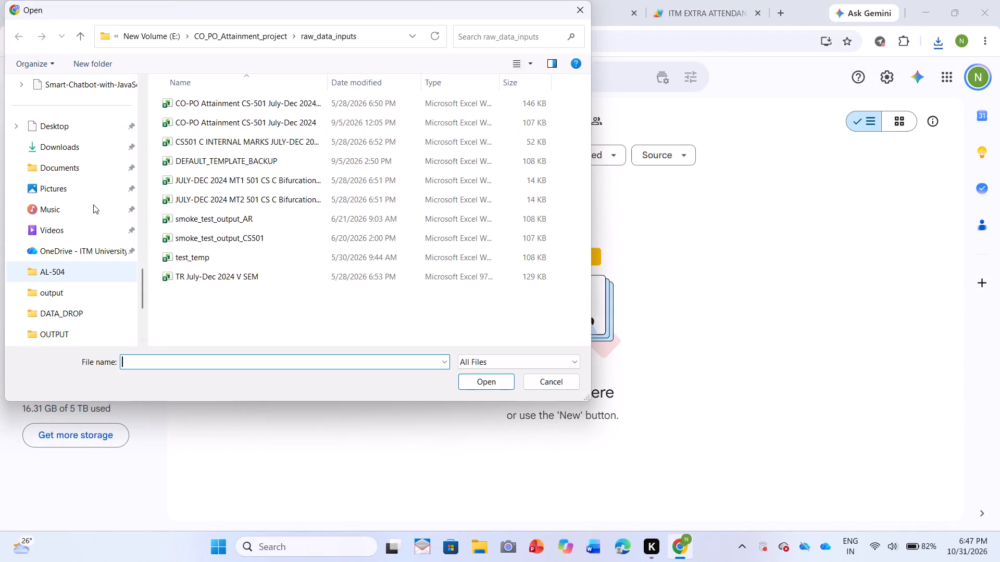
left_click(77, 146)
left_click(231, 114)
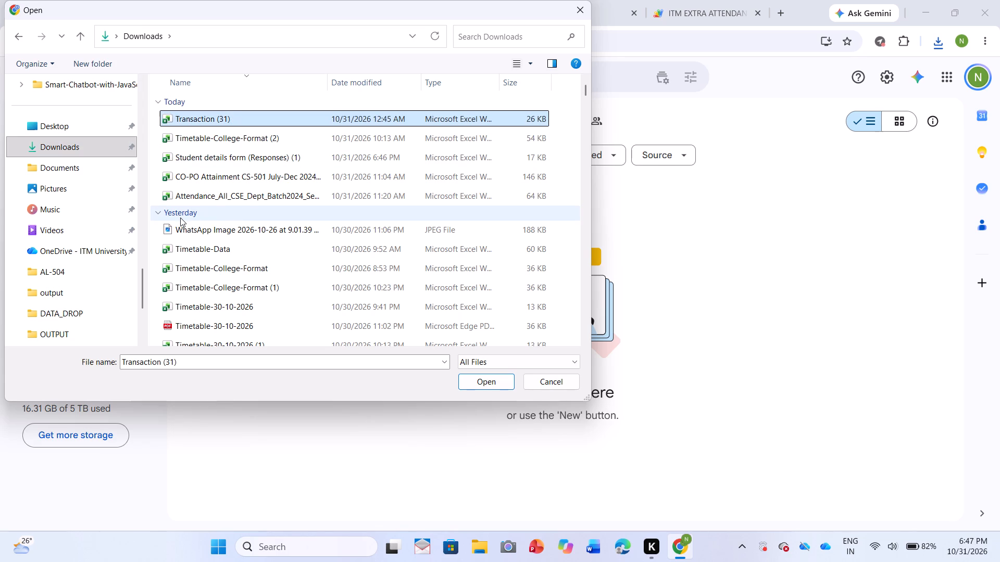
left_click(224, 152)
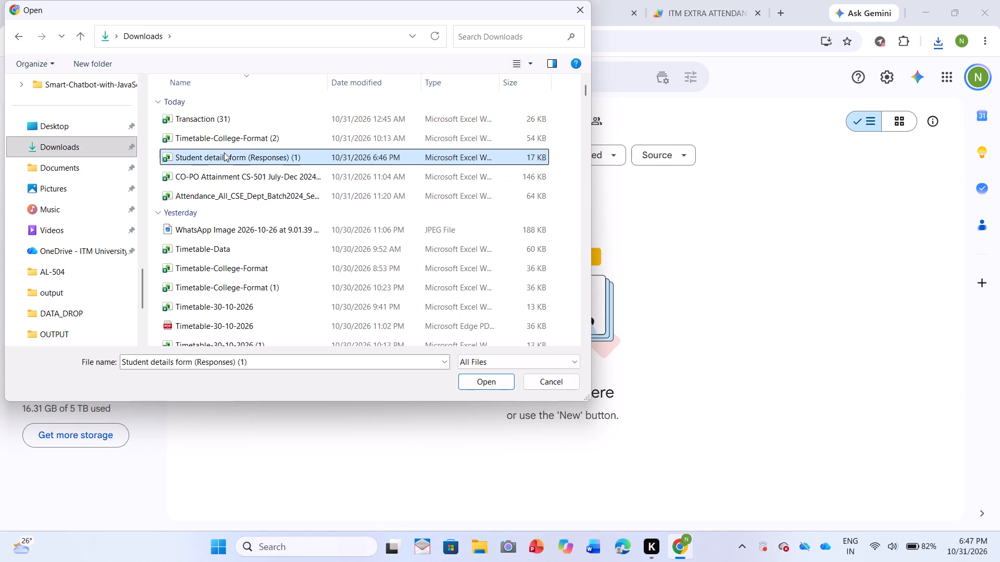
left_click(490, 389)
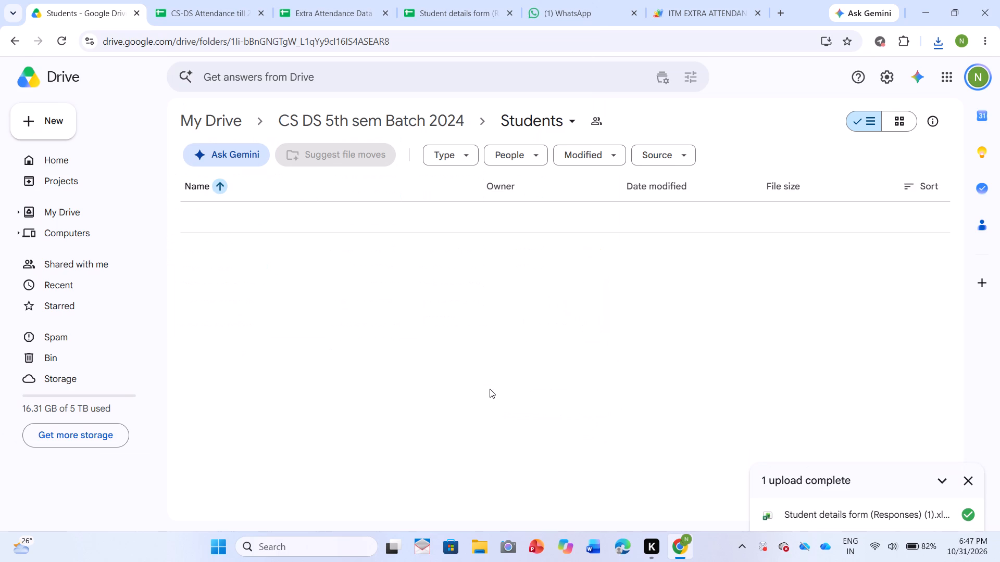
Check the contents of the nested EXTRA ATTENDANCE DATA folders, returning to the CS DS 5th sem Batch 2024 folder.
left_click(9, 38)
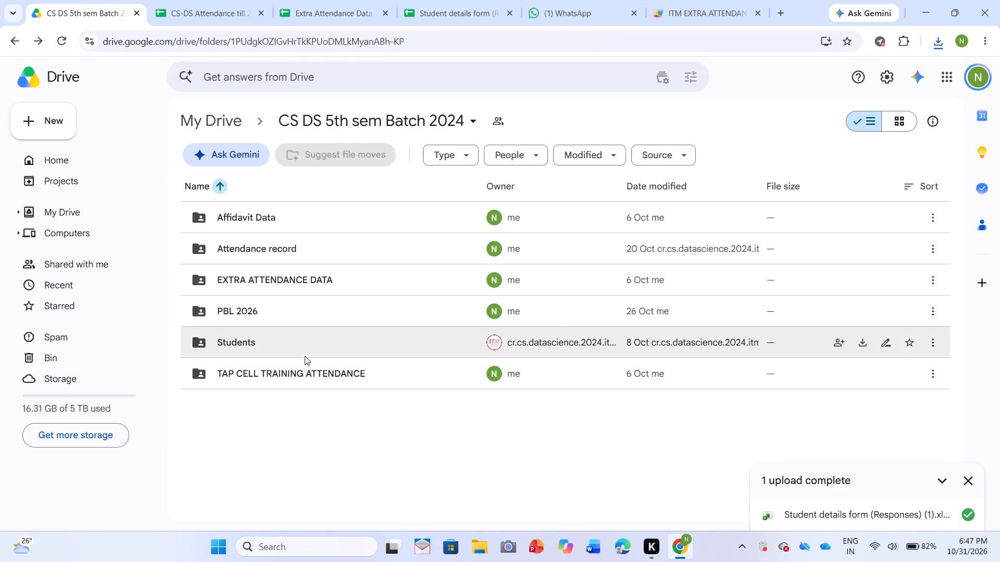
double_click(296, 276)
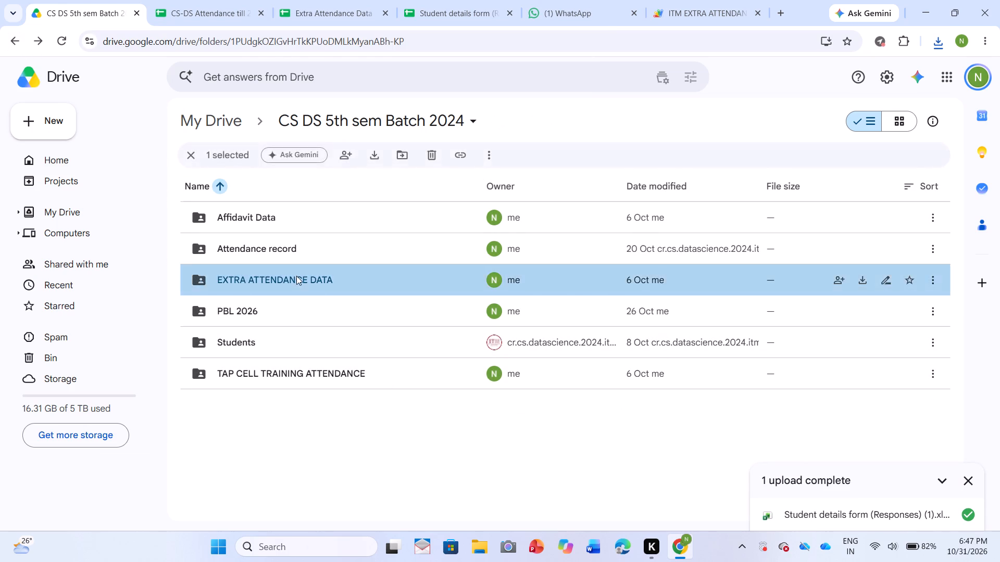
double_click(296, 276)
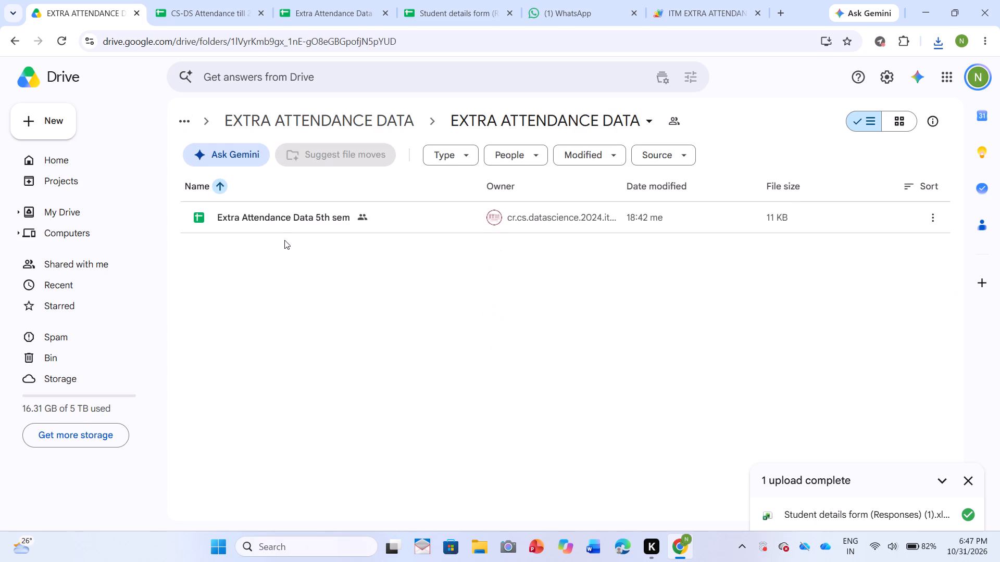
left_click(6, 44)
left_click(6, 44)
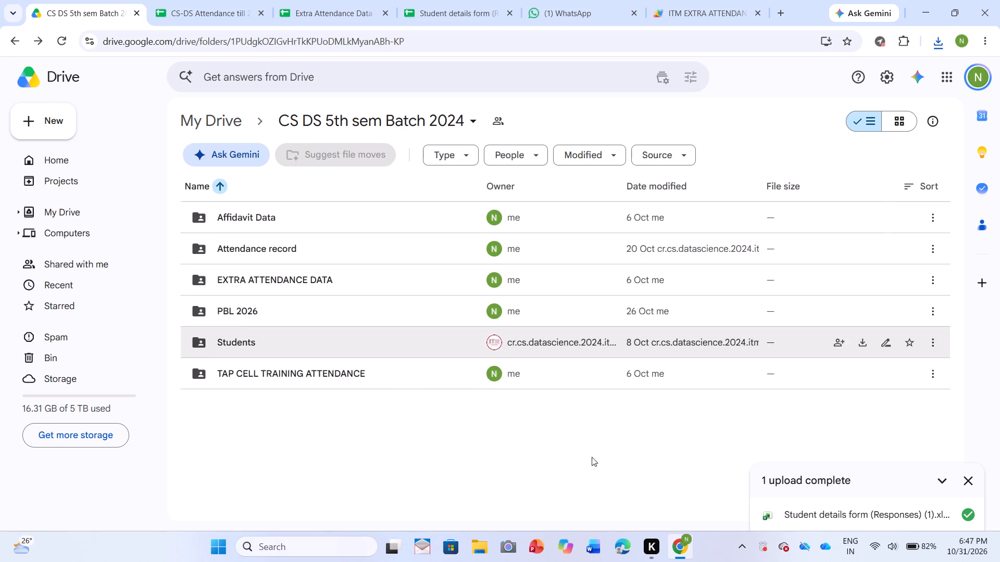